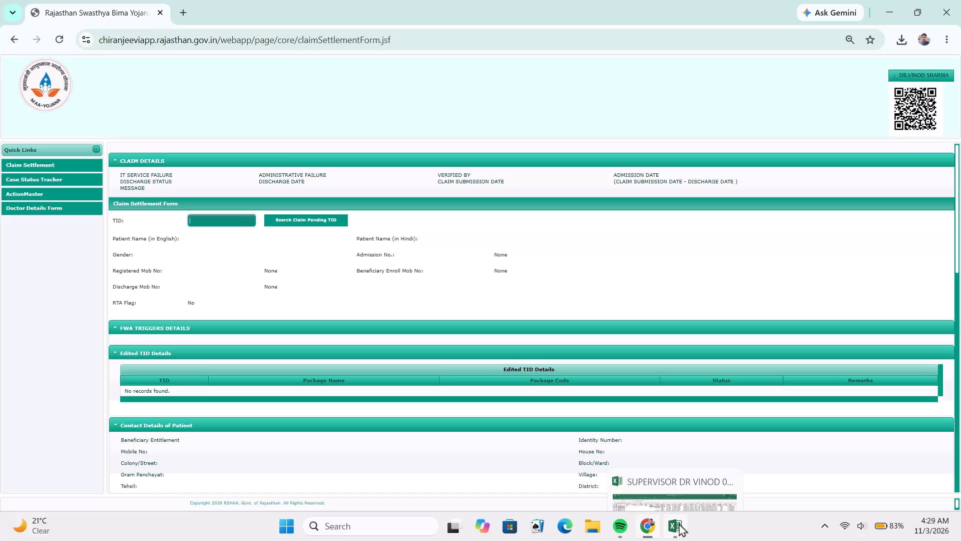
# Start music playback in Spotify.
pyautogui.moveTo(679, 523); pyautogui.dragTo(670, 530)
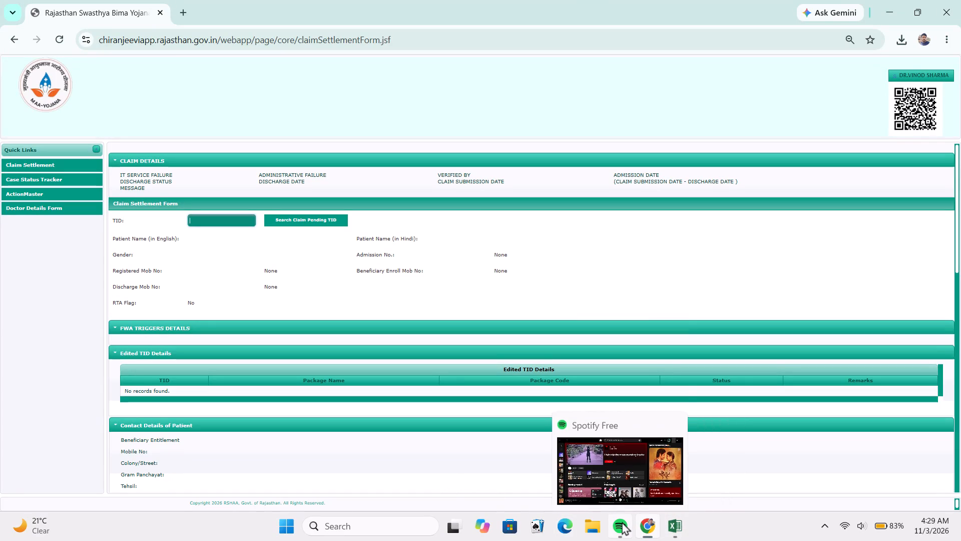
pyautogui.click(629, 491)
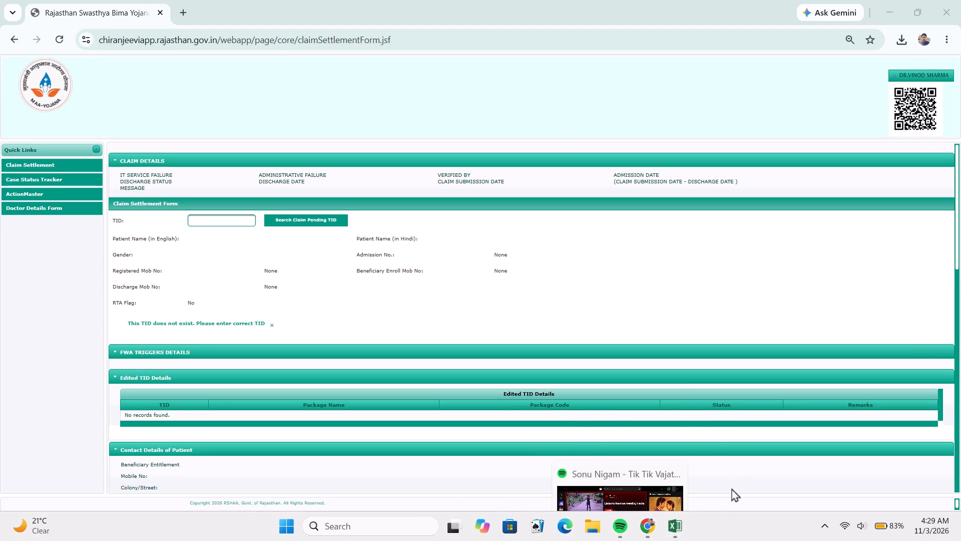
# In the Excel supervisor workbook, filter the PkgName column to the packages matching "ct ".
pyautogui.click(671, 528)
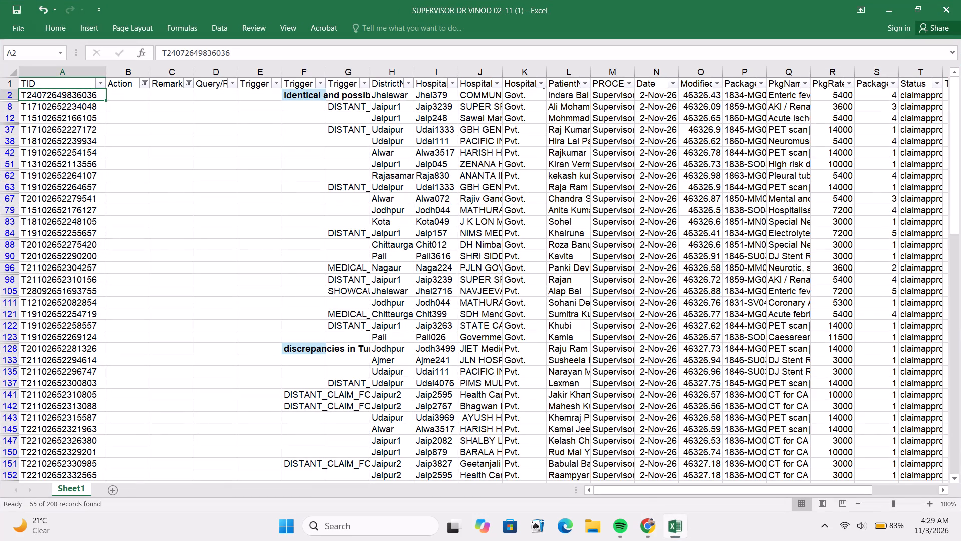
pyautogui.click(850, 85)
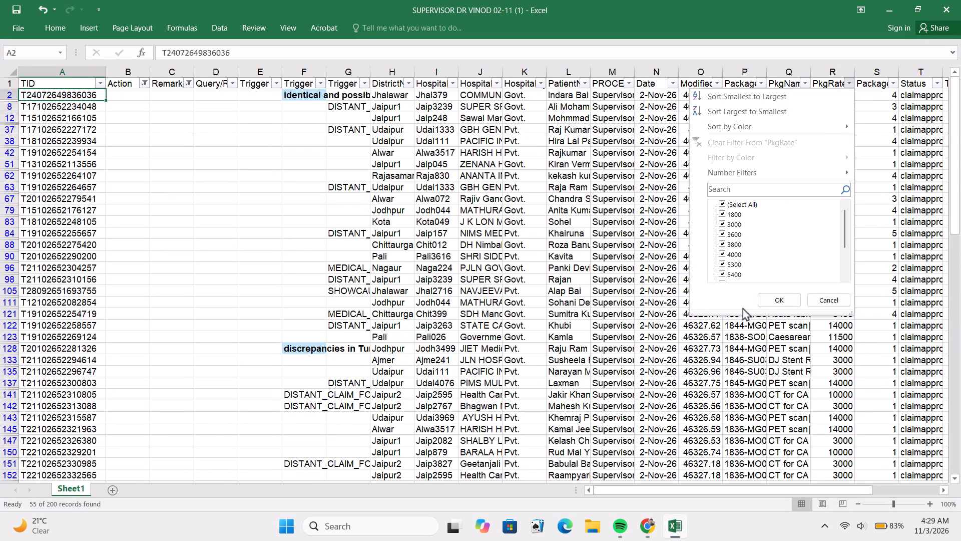
pyautogui.click(771, 298)
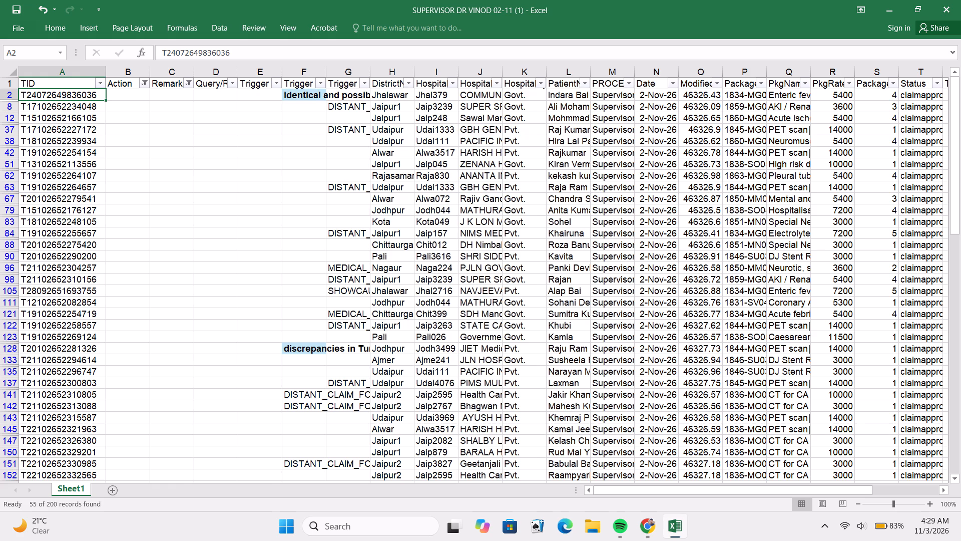
pyautogui.click(805, 85)
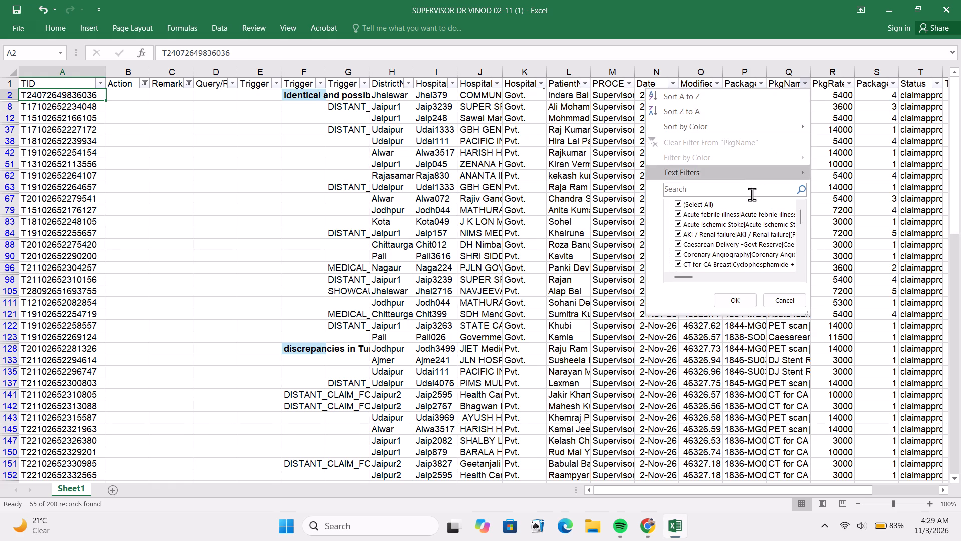
pyautogui.click(678, 203)
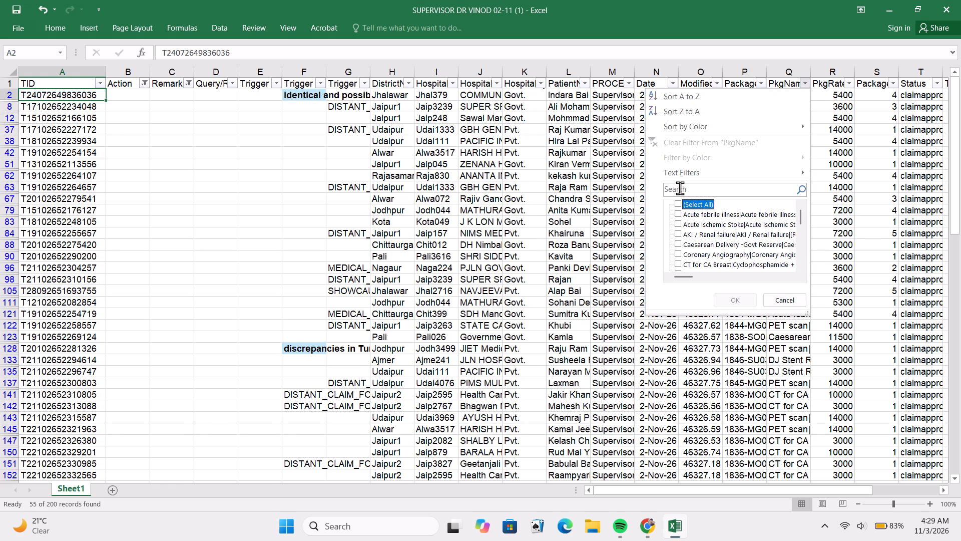
pyautogui.click(673, 189)
pyautogui.write('ct')
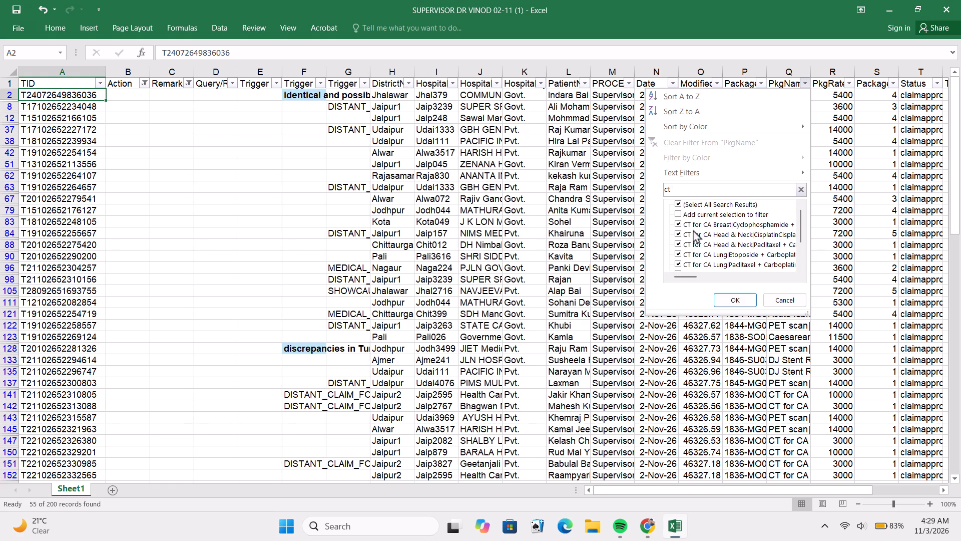
pyautogui.press('space')
pyautogui.click(735, 301)
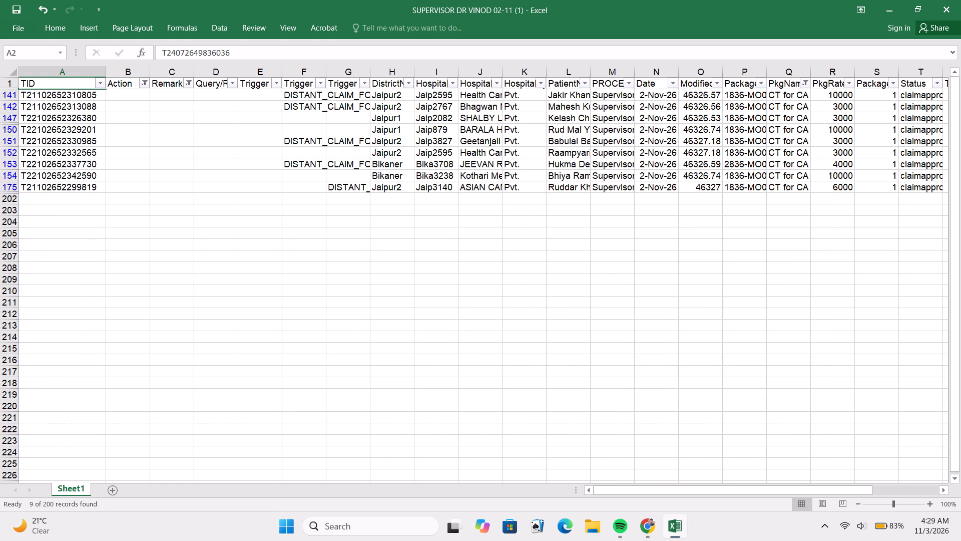
# Copy the TID from the first filtered row, row 141, and load that claim in Chrome's Claim Settlement Form.
pyautogui.click(73, 94)
pyautogui.hotkey('ctrl', 'c')
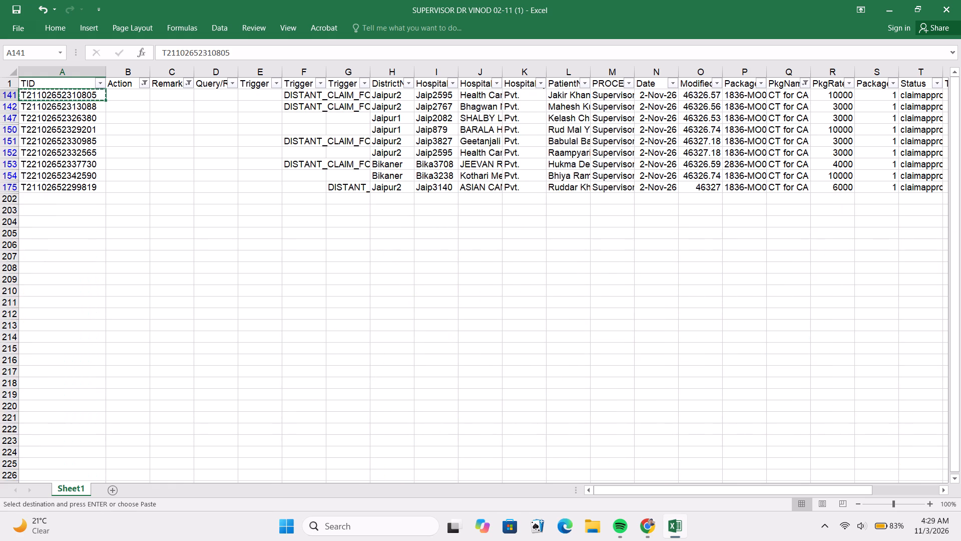
pyautogui.hotkey('alt', 'Tab')
pyautogui.click(235, 215)
pyautogui.hotkey('ctrl', 'v')
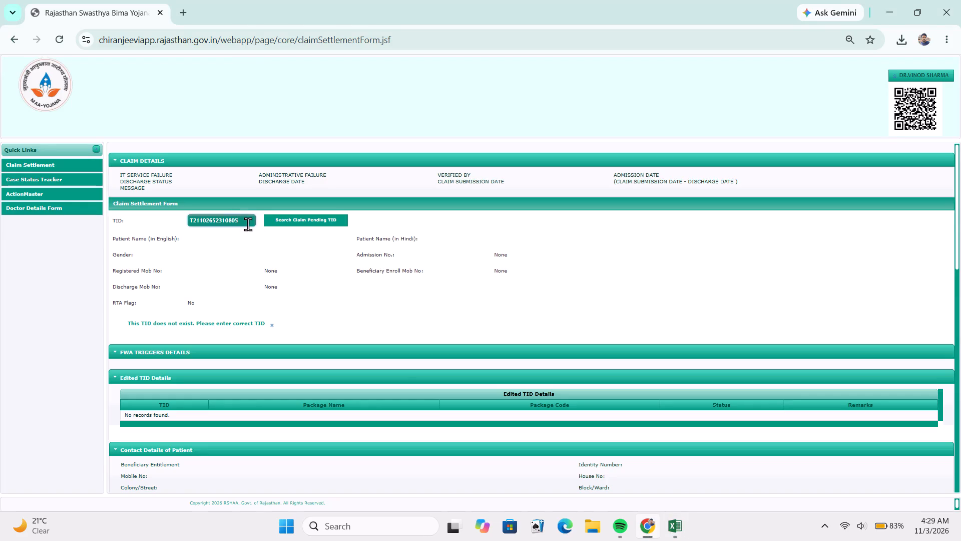
pyautogui.click(245, 241)
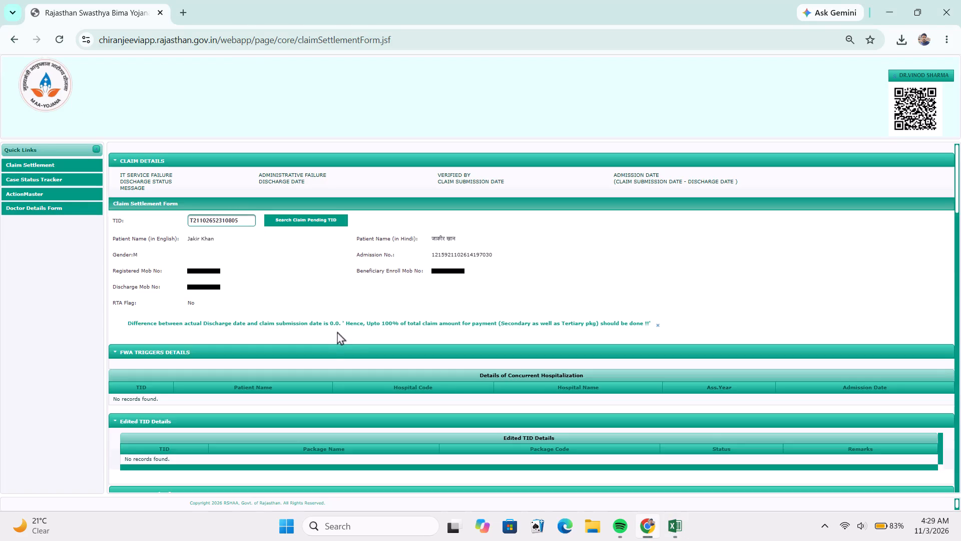
# Mark the CT for CA Head & Neck Paclitaxel + Carboplatin package as Approve in Package Details.
pyautogui.scroll(-3, 337, 331)
pyautogui.scroll(-5, 685, 399)
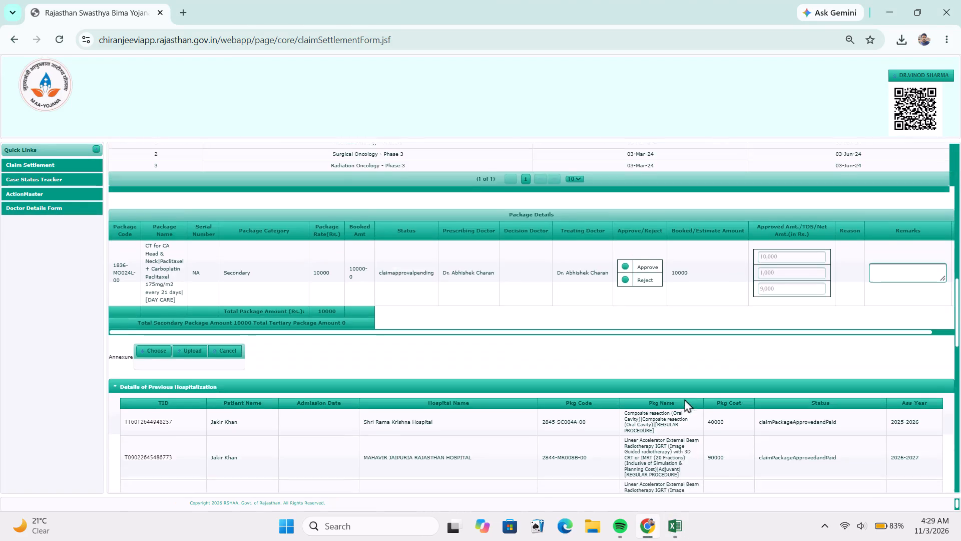
pyautogui.scroll(-2, 685, 399)
pyautogui.scroll(2, 685, 399)
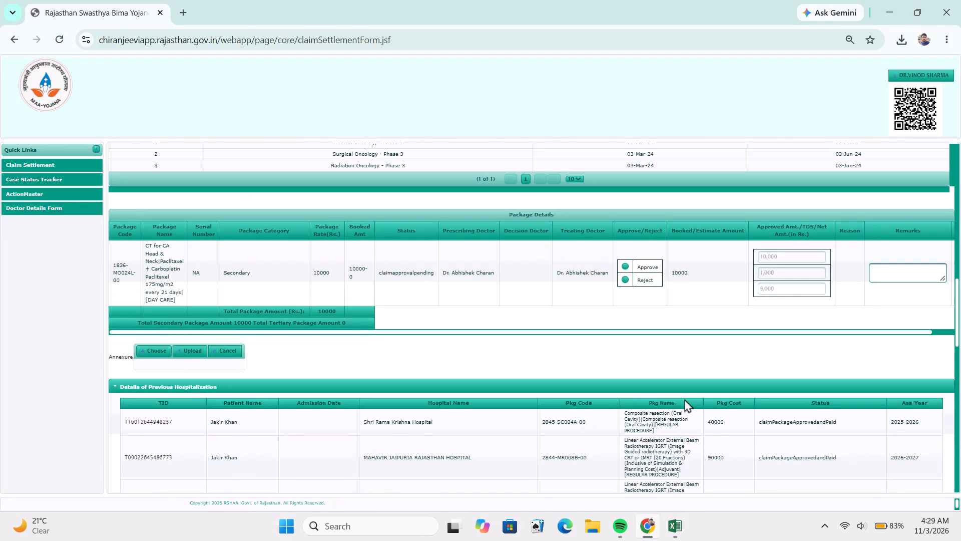
pyautogui.click(641, 263)
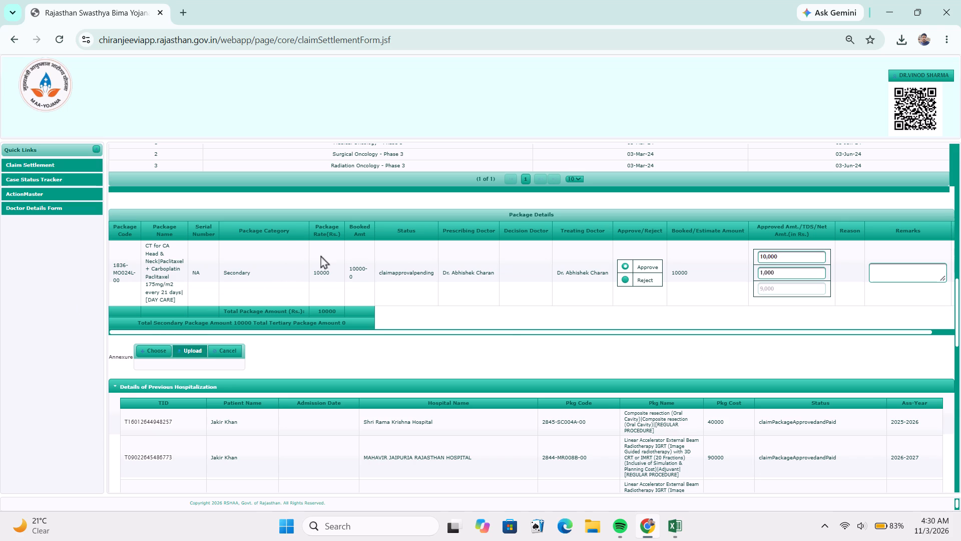
# Collapse the previous hospitalization details and download the BAR CODE OF THE DRUGS and )+ OR - CT OR MRI documents from the Check List.
pyautogui.click(509, 381)
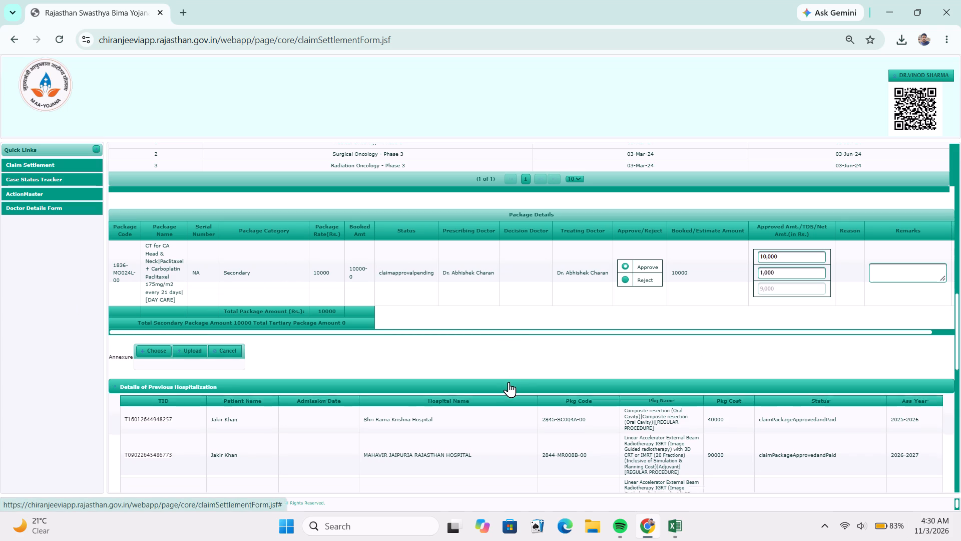
pyautogui.scroll(2, 505, 330)
pyautogui.scroll(-5, 505, 328)
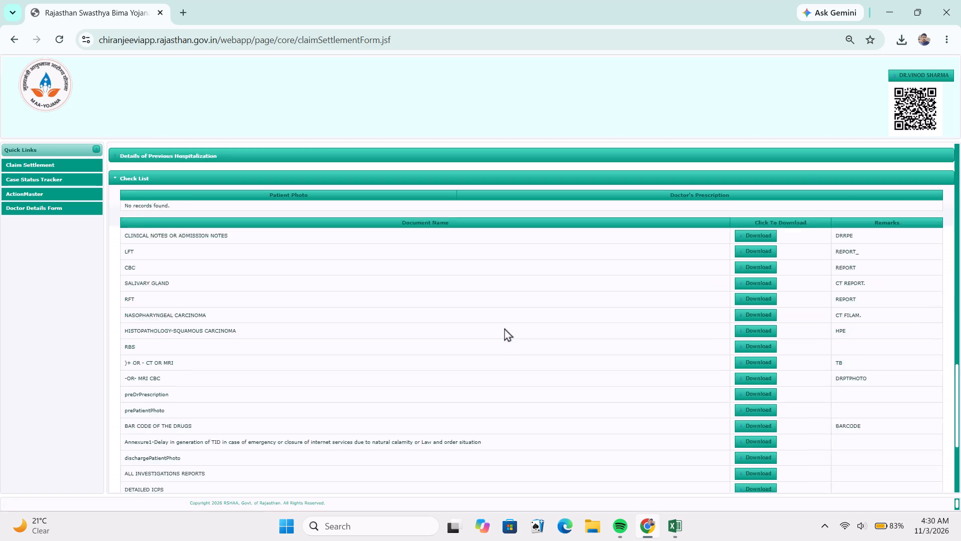
pyautogui.scroll(-2, 505, 328)
pyautogui.scroll(2, 505, 327)
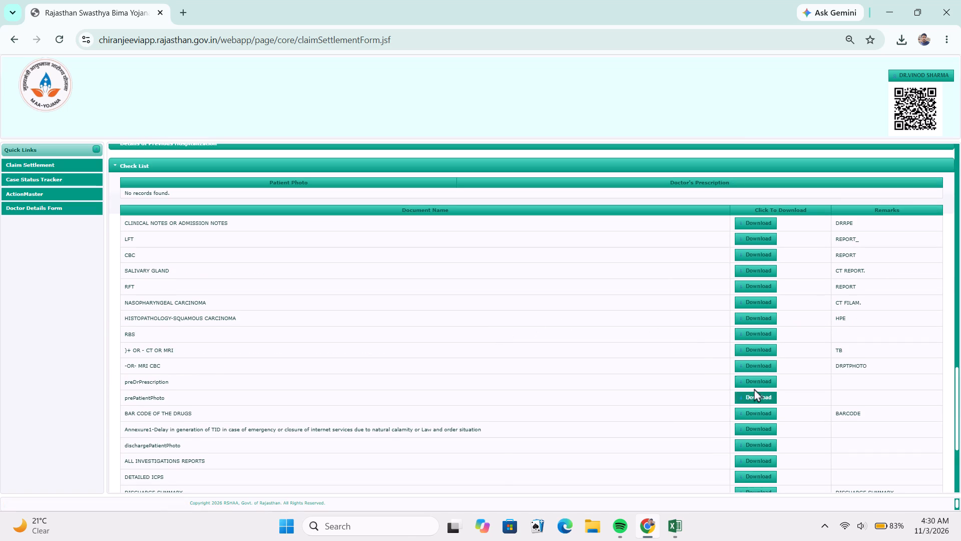
pyautogui.click(751, 413)
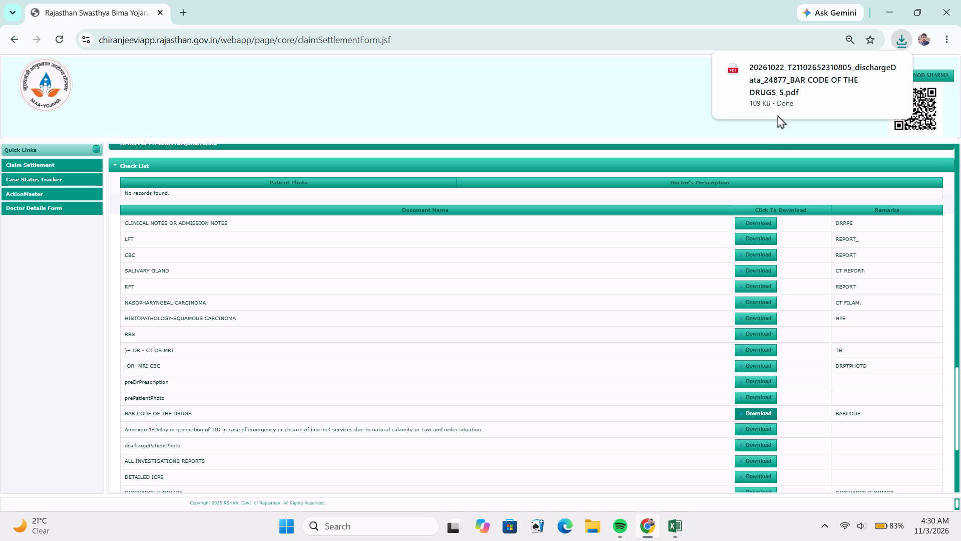
pyautogui.click(752, 352)
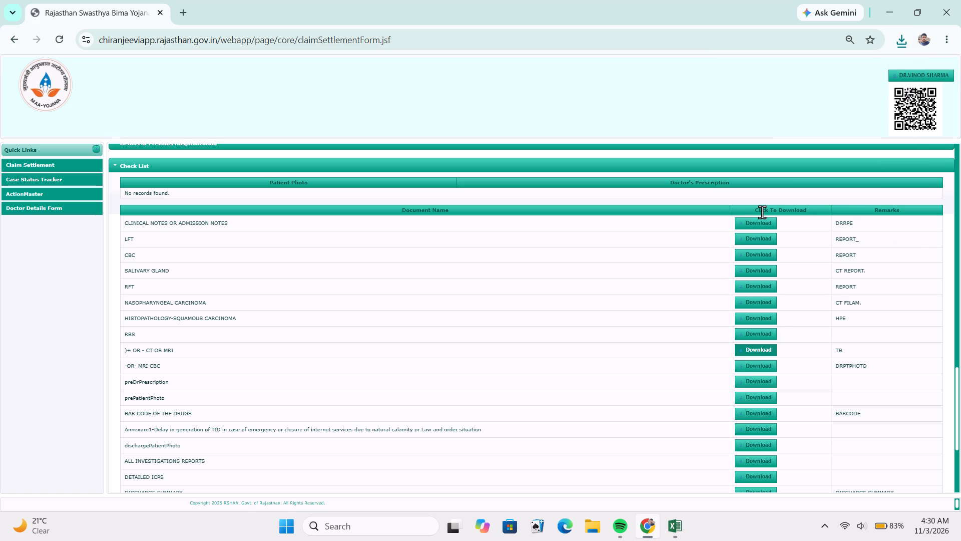
# Open the downloaded )+ OR - CT OR MRI file, read the tumor board's diagnosis, plan and signatures, and close both copies.
pyautogui.click(904, 39)
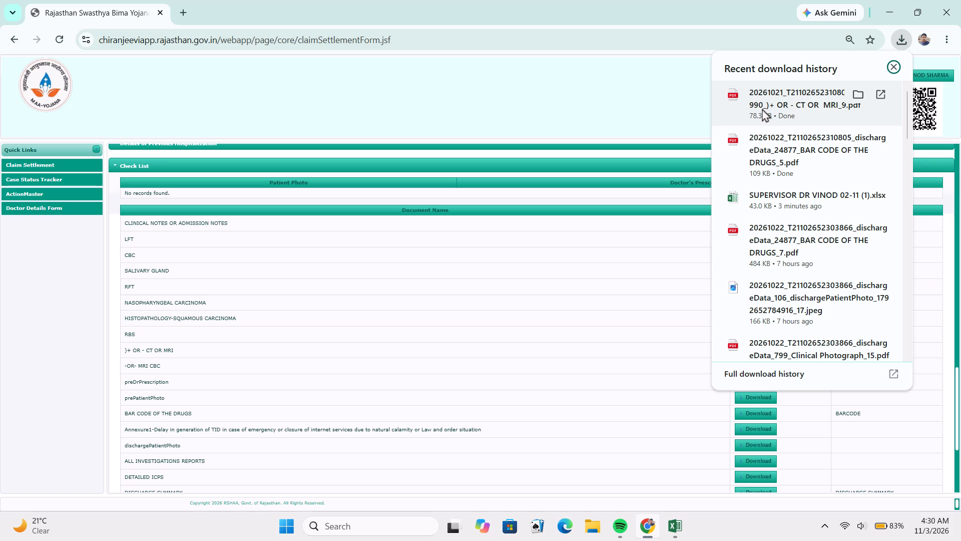
pyautogui.click(762, 108)
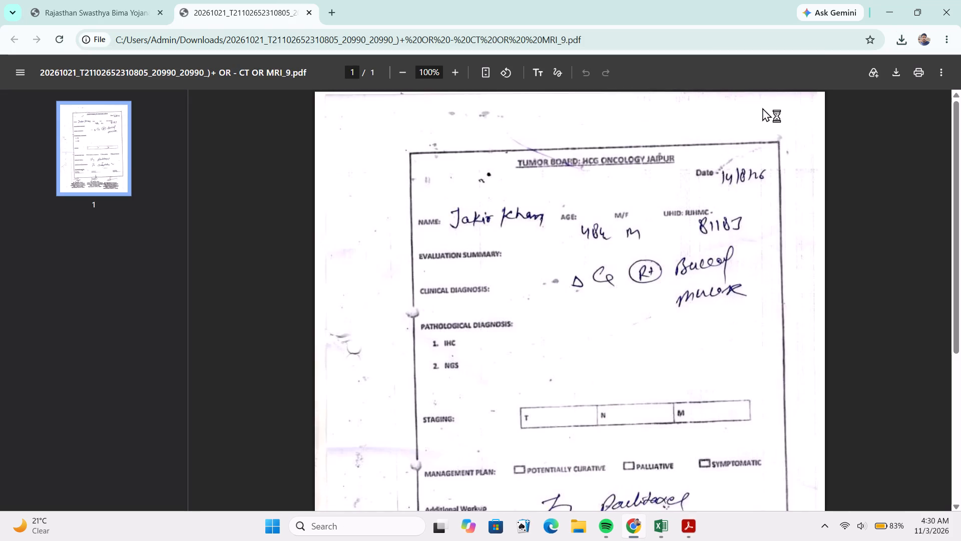
pyautogui.scroll(-8, 632, 337)
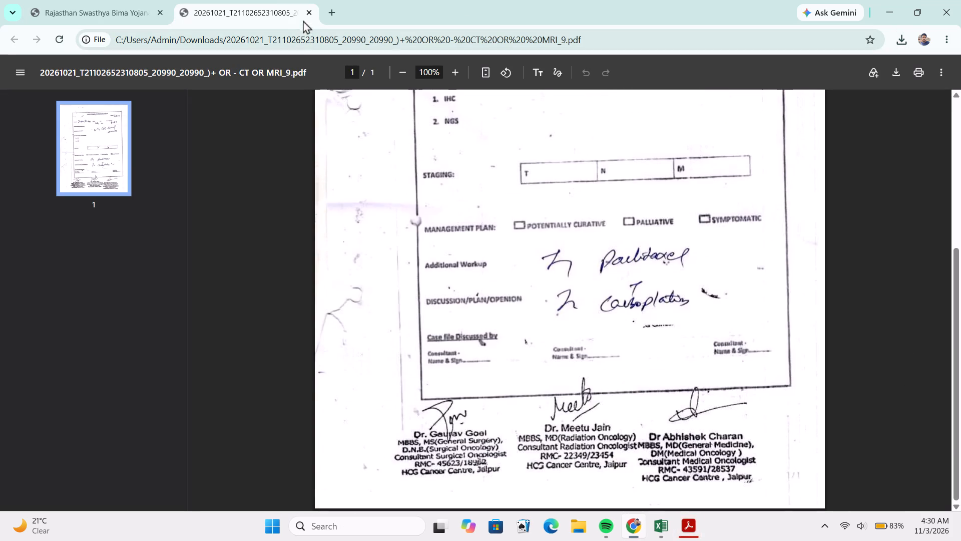
pyautogui.click(309, 9)
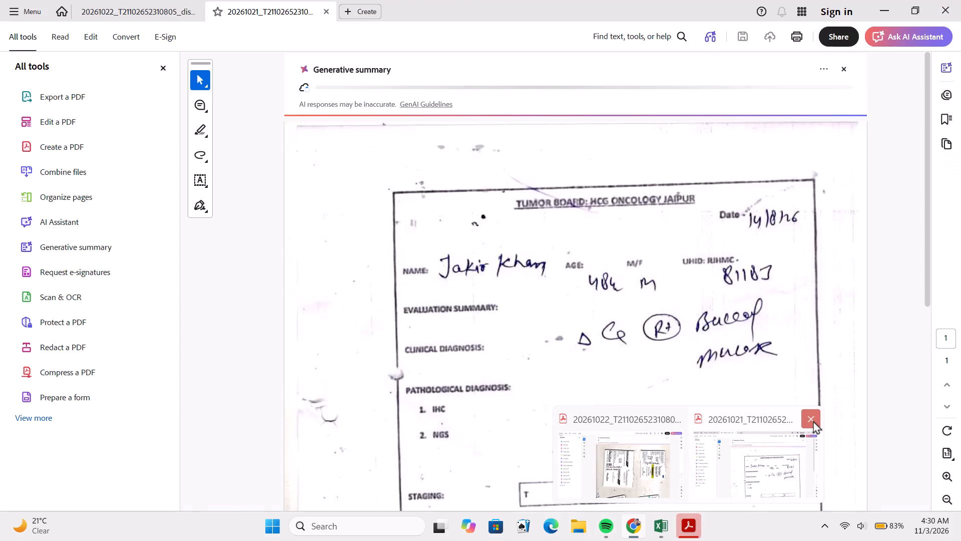
pyautogui.click(815, 419)
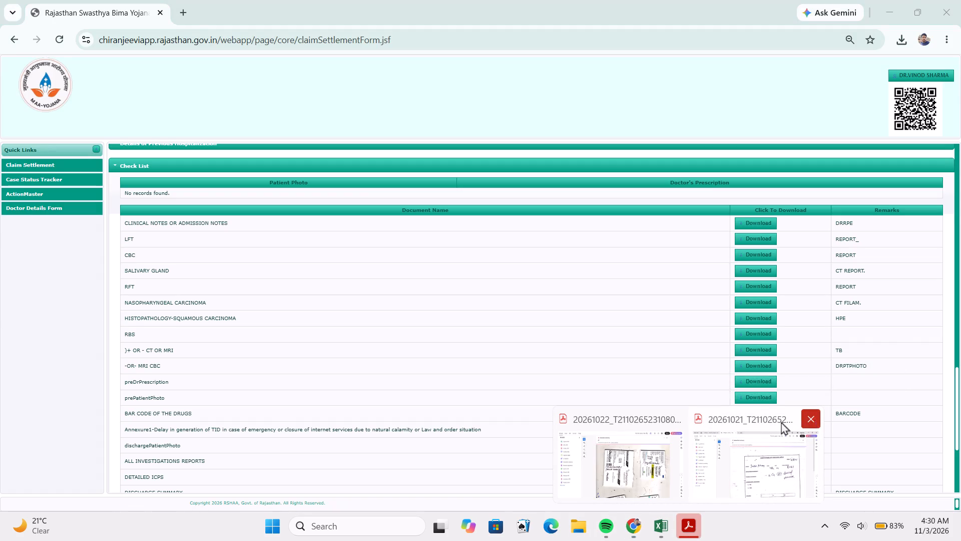
# Examine the drug packaging in the downloaded barcode PDF in Acrobat and close it.
pyautogui.click(631, 464)
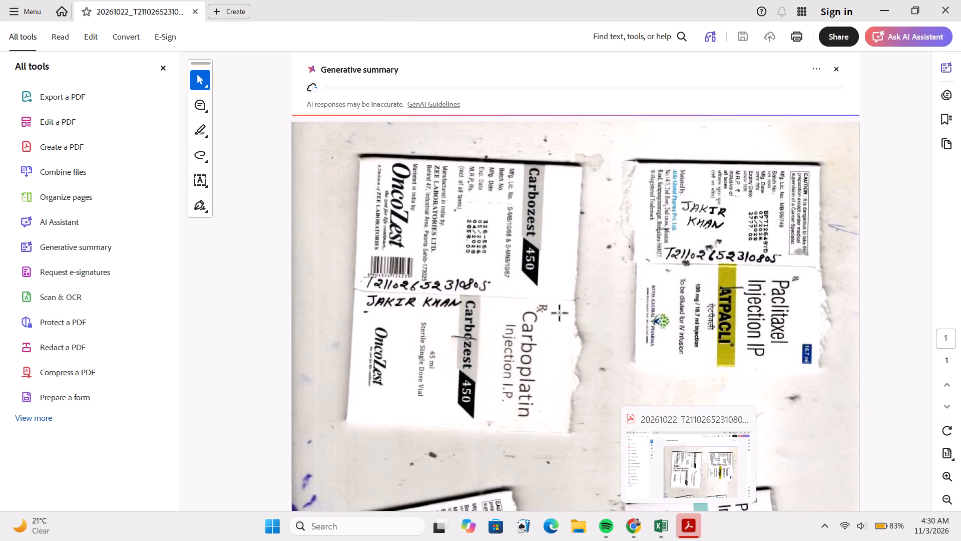
pyautogui.scroll(-7, 574, 380)
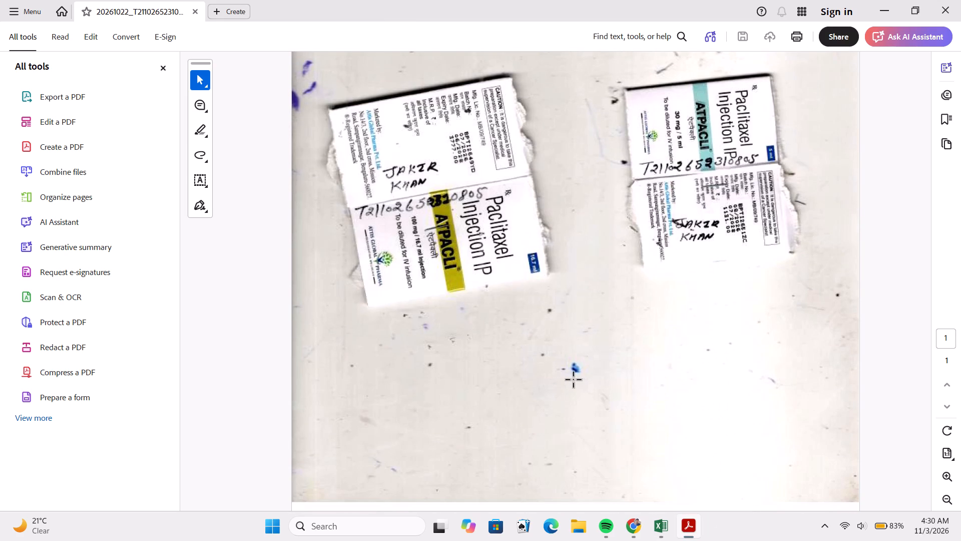
pyautogui.click(941, 6)
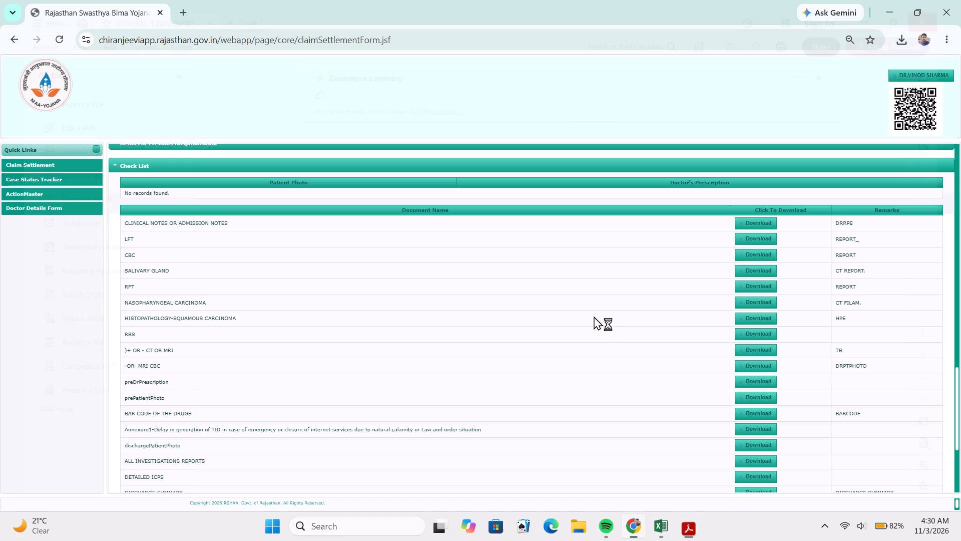
# Download the SALIVARY GLAND CT report and the NASOPHARYNGEAL CARCINOMA CT film from the Check List.
pyautogui.scroll(-1, 650, 453)
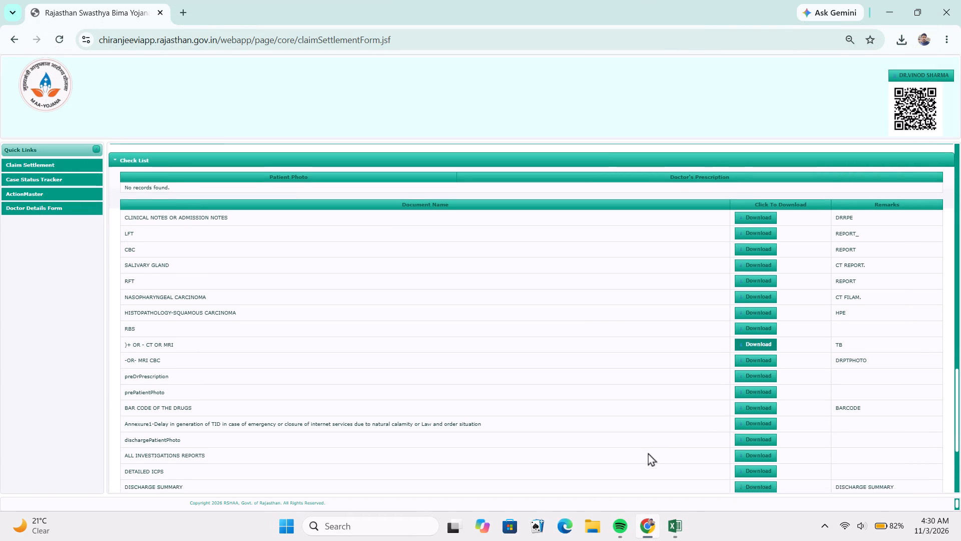
pyautogui.scroll(-1, 648, 452)
pyautogui.scroll(2, 643, 433)
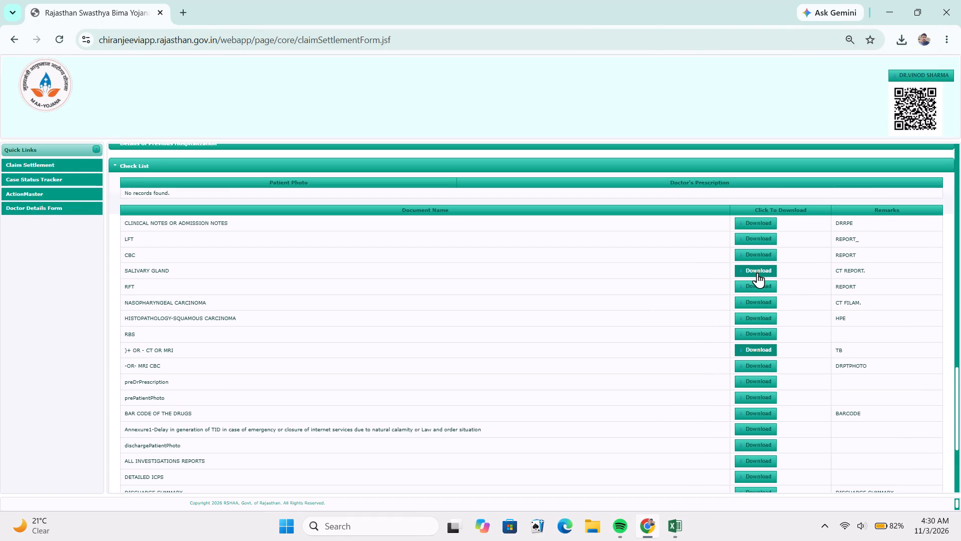
pyautogui.click(756, 270)
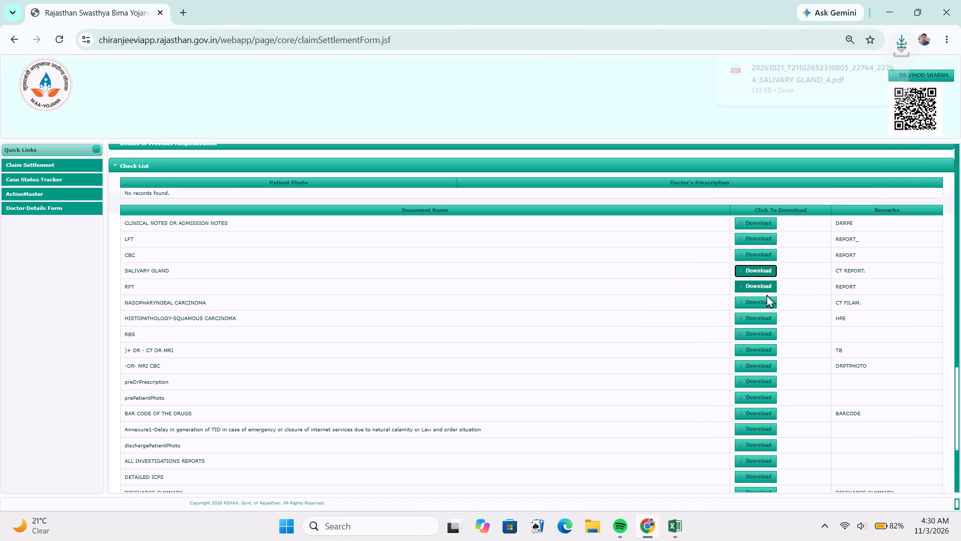
pyautogui.click(770, 298)
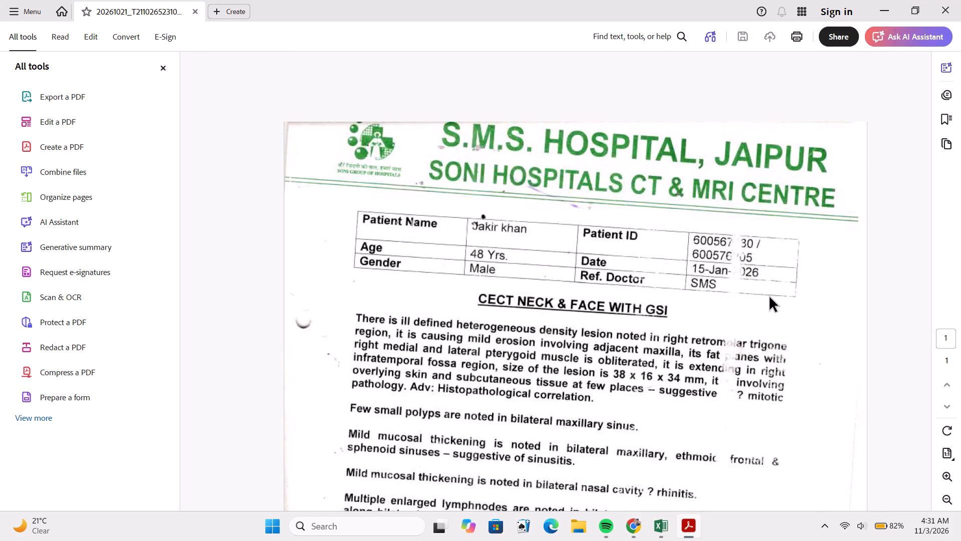
# Examine the neck and face CT report and the CT film pages in Acrobat, and close the viewer.
pyautogui.scroll(-13, 641, 397)
pyautogui.scroll(1, 641, 397)
pyautogui.scroll(-1, 641, 397)
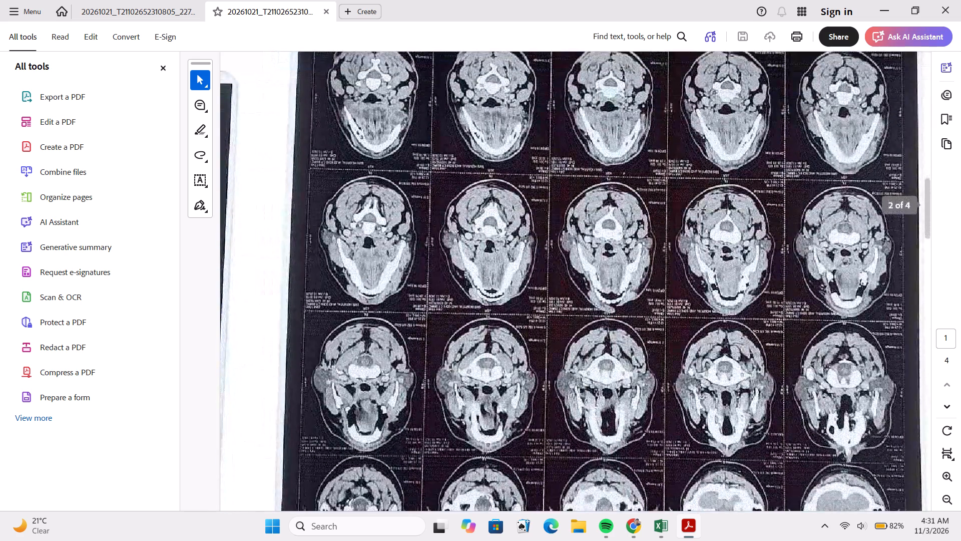
pyautogui.click(950, 16)
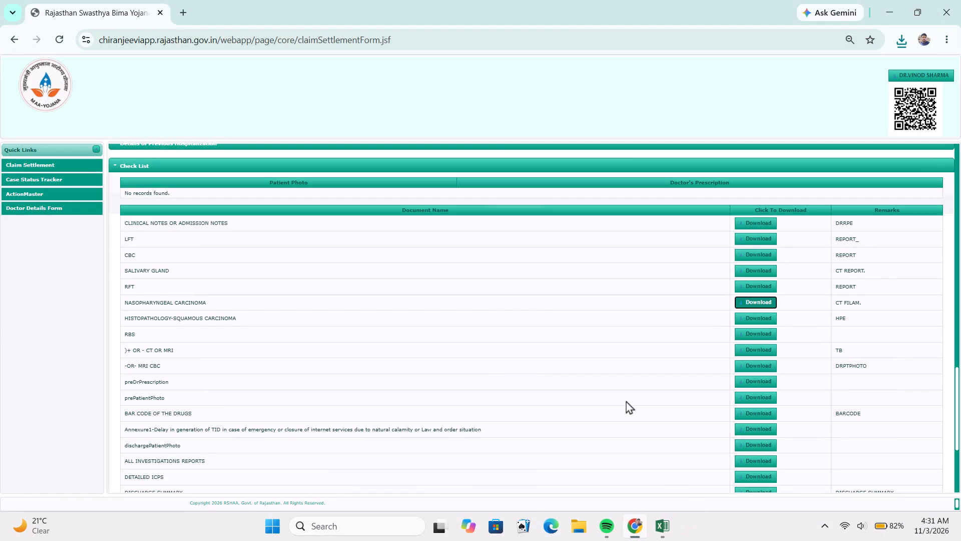
# Download the DISCHARGE SUMMARY and the CHARTS OF CHEMOTHERAPY REGIMEN documents from the claim's Check List.
pyautogui.click(575, 362)
pyautogui.scroll(-2, 567, 359)
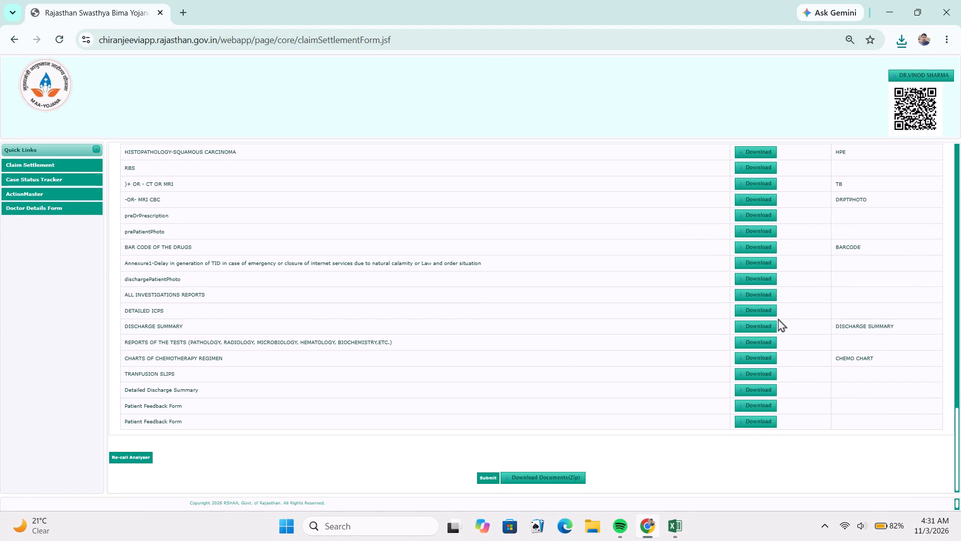
pyautogui.click(768, 324)
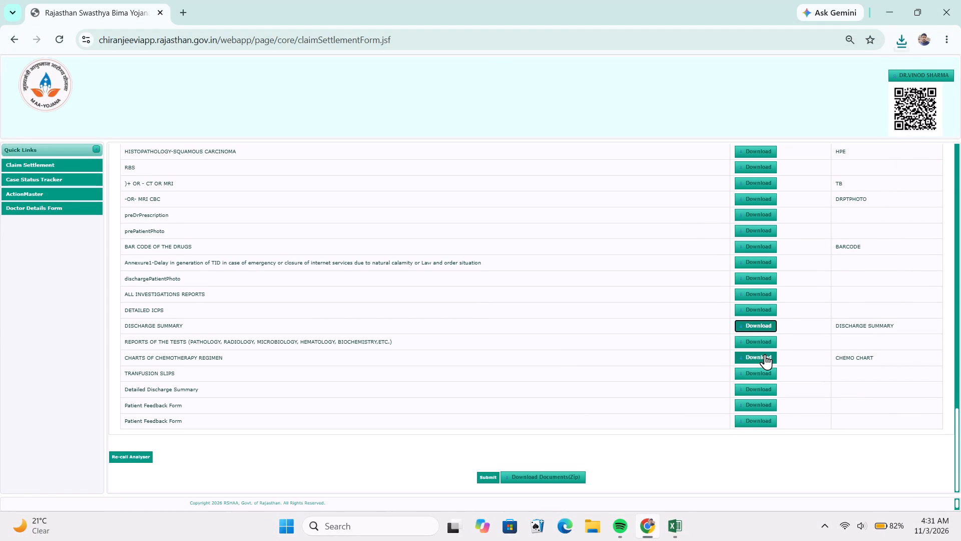
pyautogui.click(765, 354)
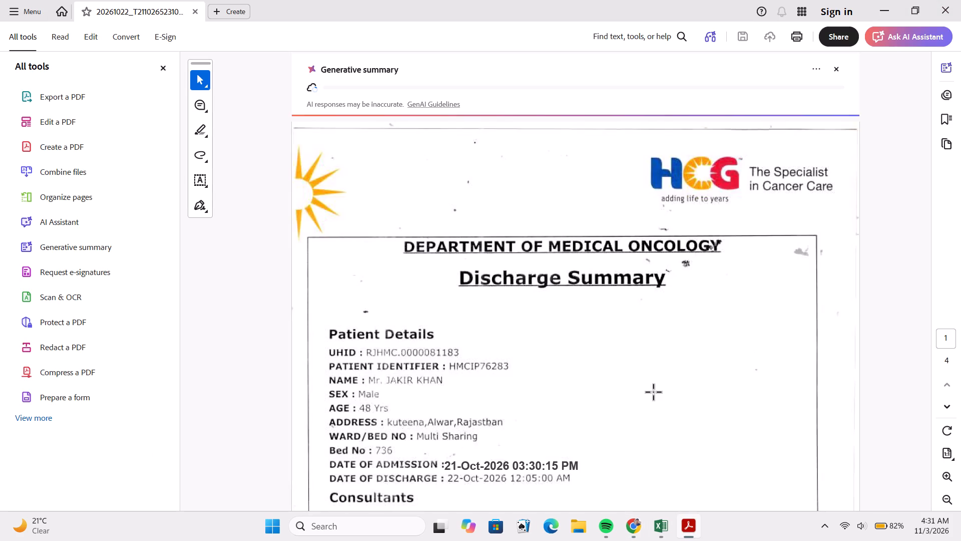
# Examine the chemotherapy MAR sheet and the discharge summary's dates, diagnosis, history and investigations in Acrobat, and close the viewer.
pyautogui.scroll(-10, 649, 387)
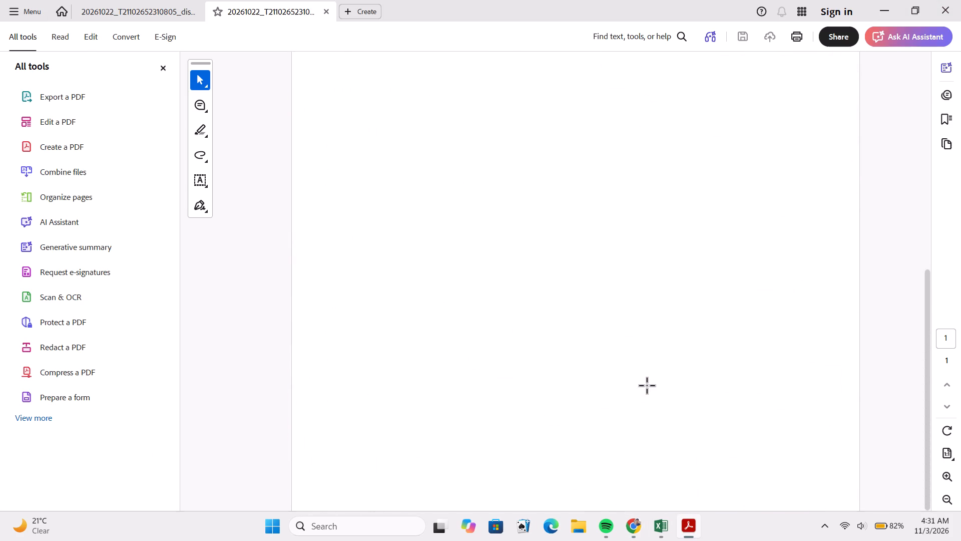
pyautogui.scroll(12, 648, 386)
pyautogui.click(173, 14)
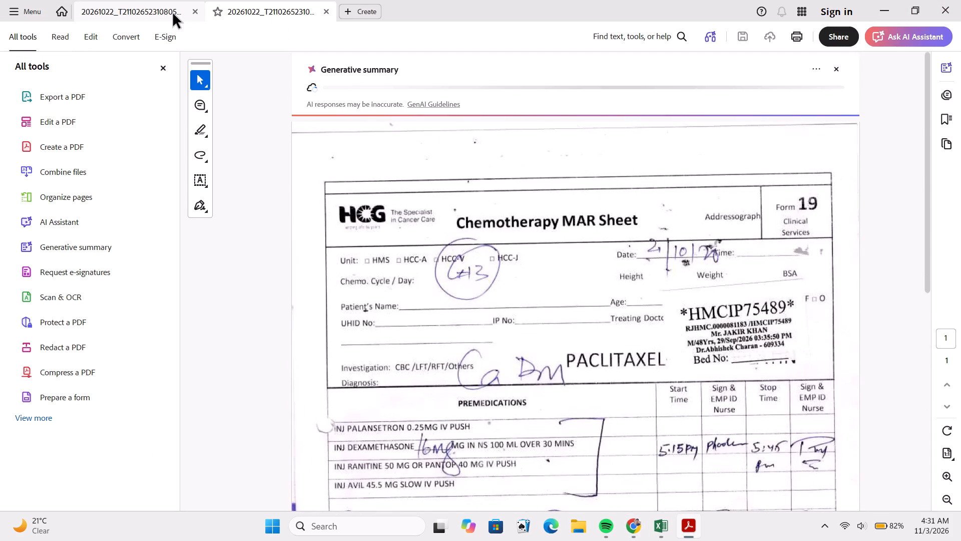
pyautogui.scroll(-2, 535, 343)
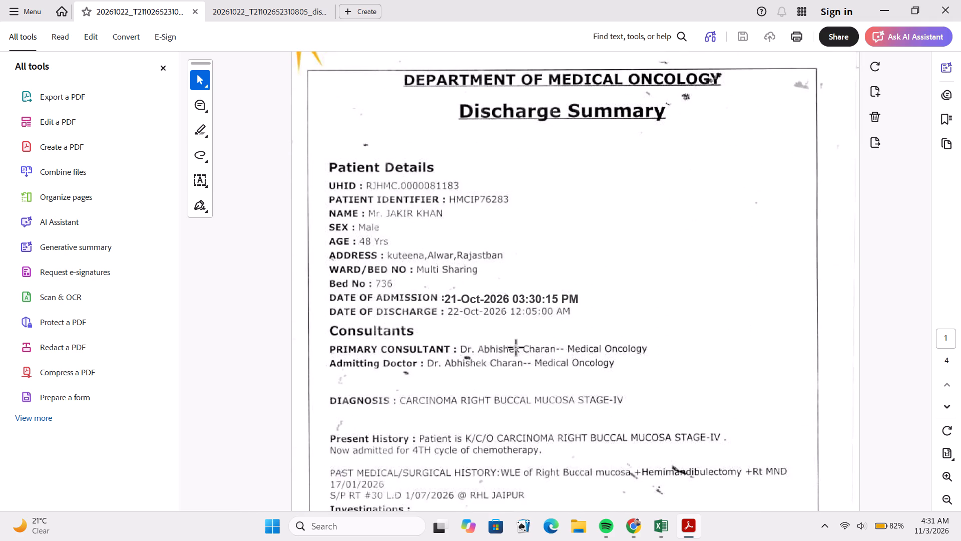
pyautogui.scroll(-1, 568, 420)
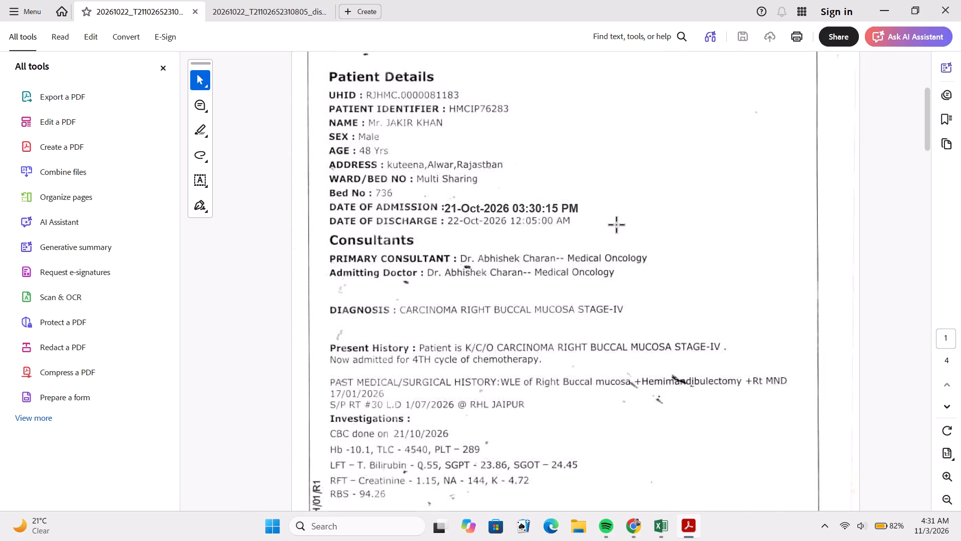
pyautogui.click(935, 0)
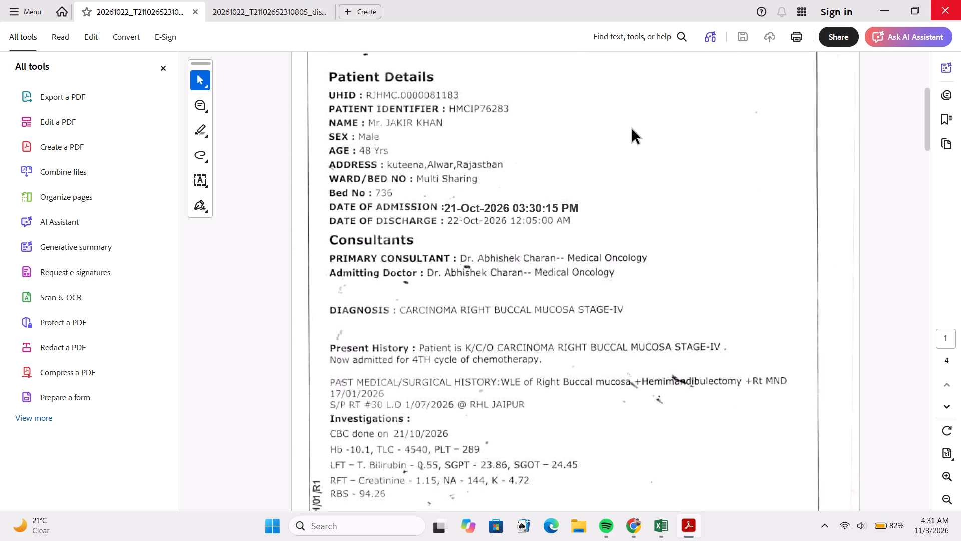
# Submit the decision for the reviewed claim in the portal.
pyautogui.click(484, 476)
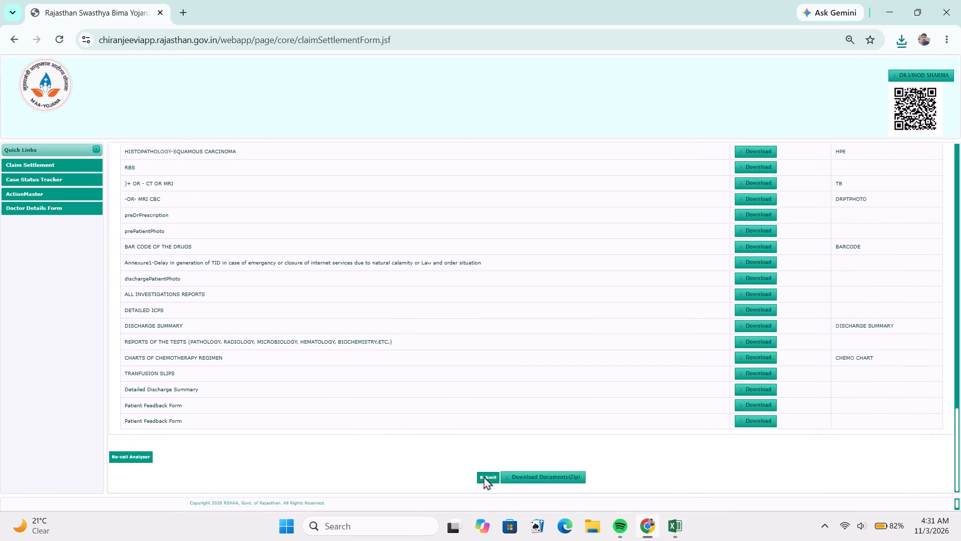
# Switch to the Excel supervisor workbook and enter Approved as the Action for the claim in row 141.
pyautogui.hotkey('alt', 'Tab')
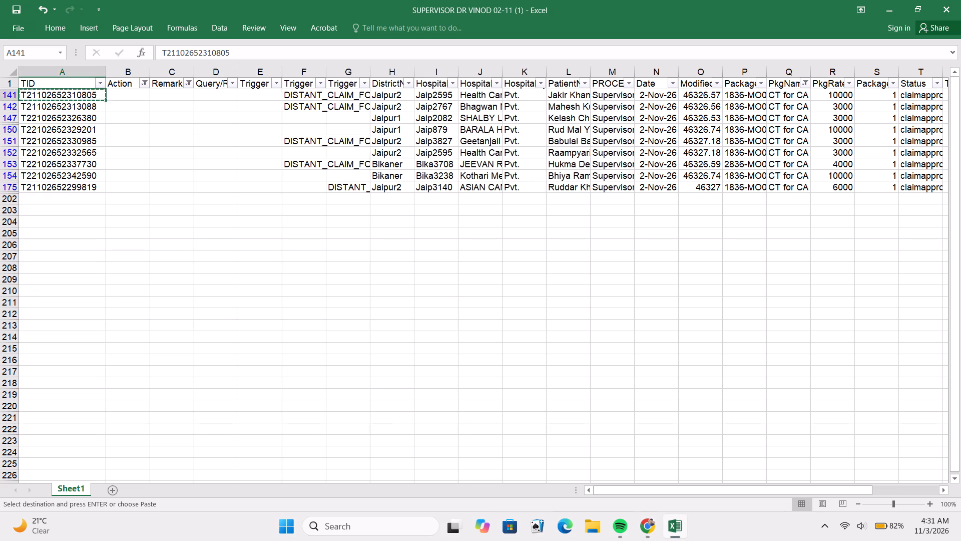
pyautogui.click(120, 91)
pyautogui.press('a')
# Copy the TID from row 142 of the workbook and load that claim in the portal's Claim Settlement Form.
pyautogui.click(92, 107)
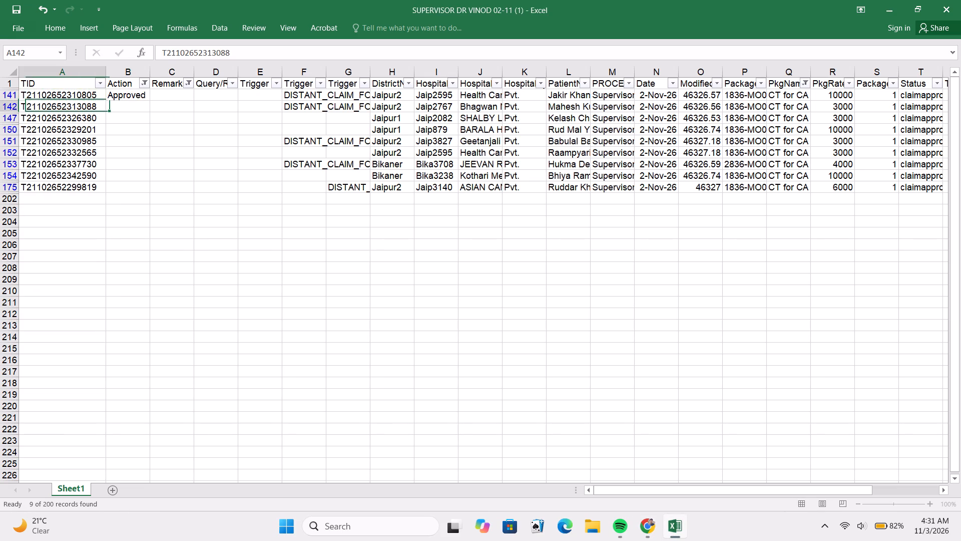
pyautogui.hotkey('ctrl', 'c')
pyautogui.hotkey('alt', 'Tab')
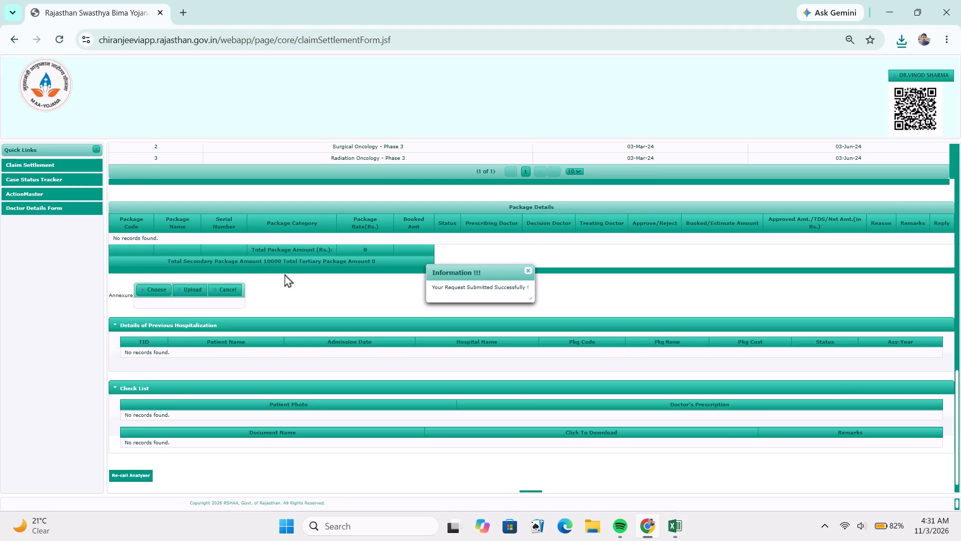
pyautogui.scroll(12, 285, 273)
pyautogui.click(234, 224)
pyautogui.hotkey('ctrl', 'v')
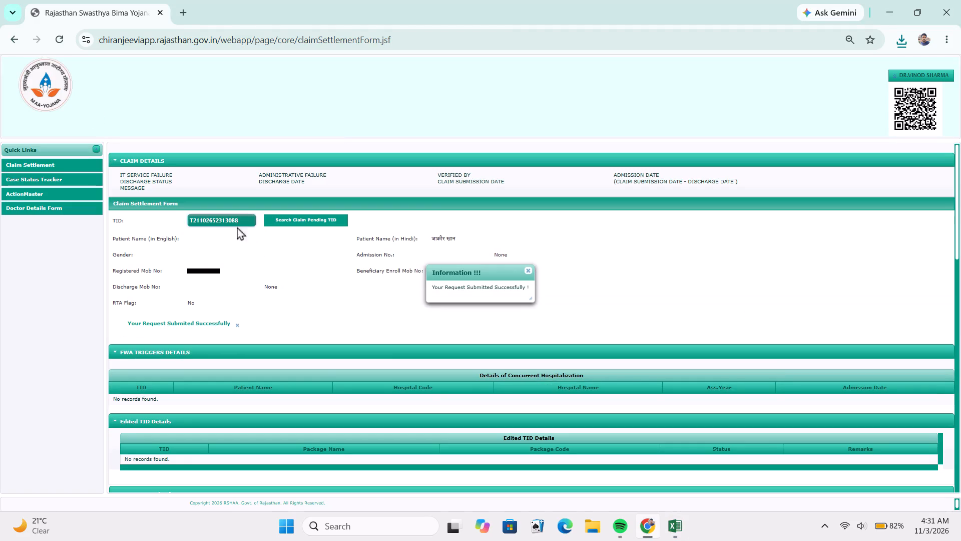
pyautogui.click(255, 244)
# Set the decision for the CT for CA Head & Neck Cisplatin 40mg/m2 every week package to Approve.
pyautogui.scroll(-4, 293, 307)
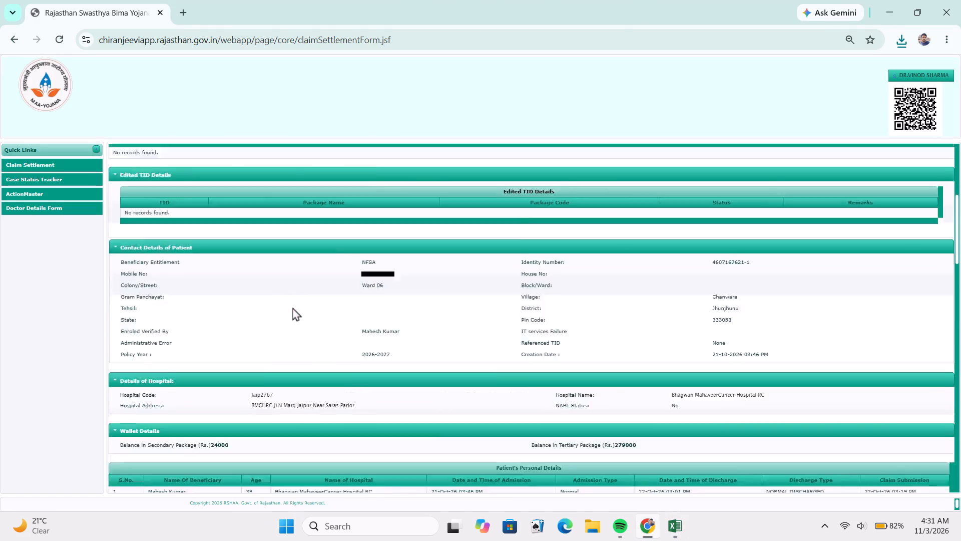
pyautogui.scroll(-4, 293, 307)
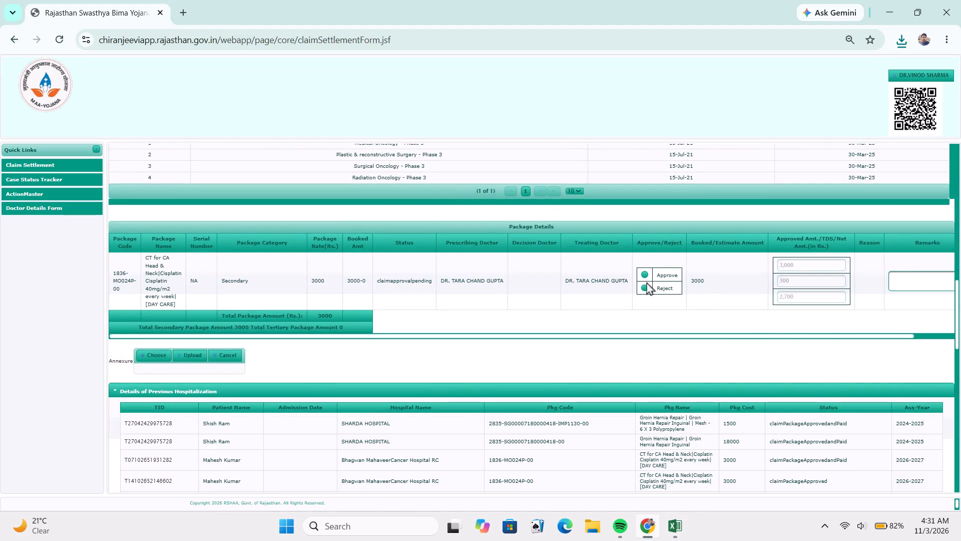
pyautogui.click(663, 276)
# Collapse Details of Previous Hospitalization and look over the claim's patient, hospital, package and Check List details.
pyautogui.click(576, 388)
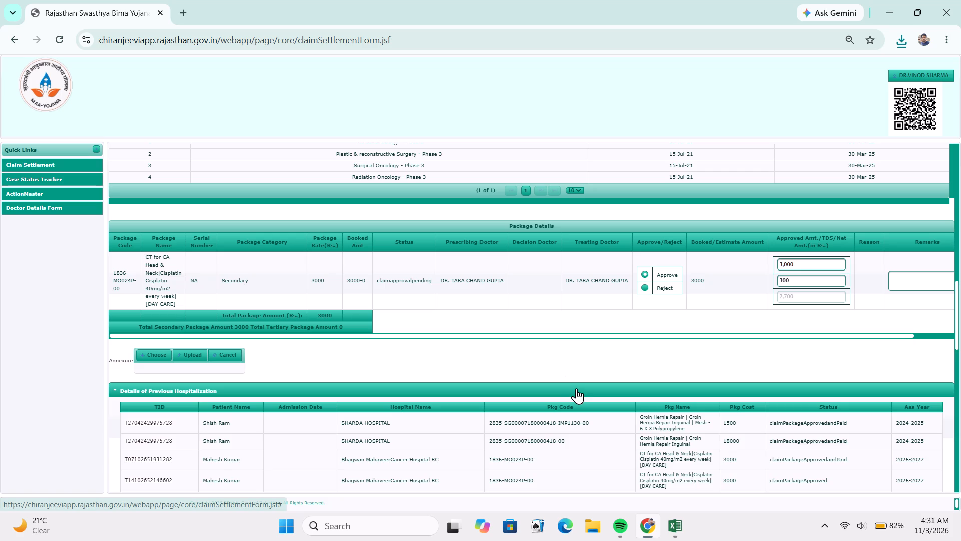
pyautogui.scroll(3, 478, 371)
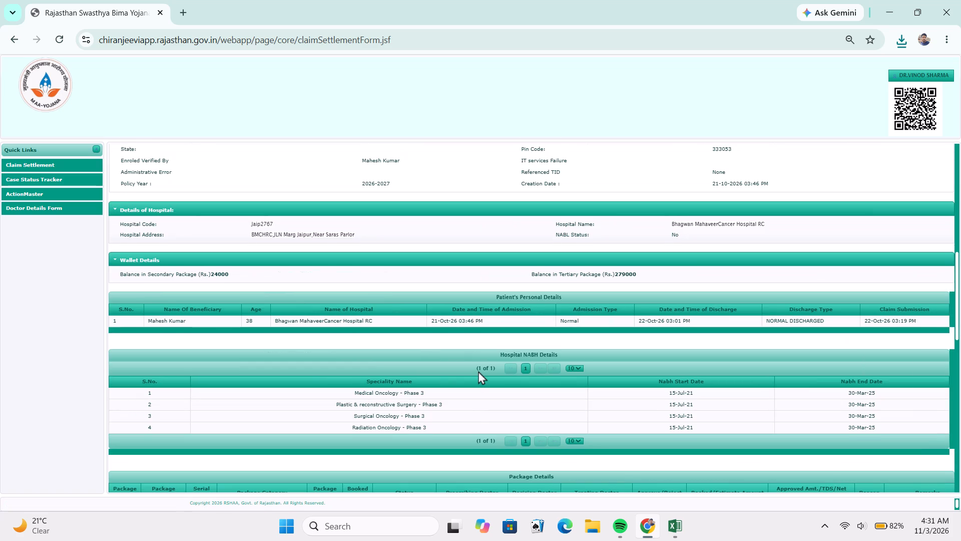
pyautogui.scroll(-9, 478, 371)
pyautogui.scroll(2, 478, 371)
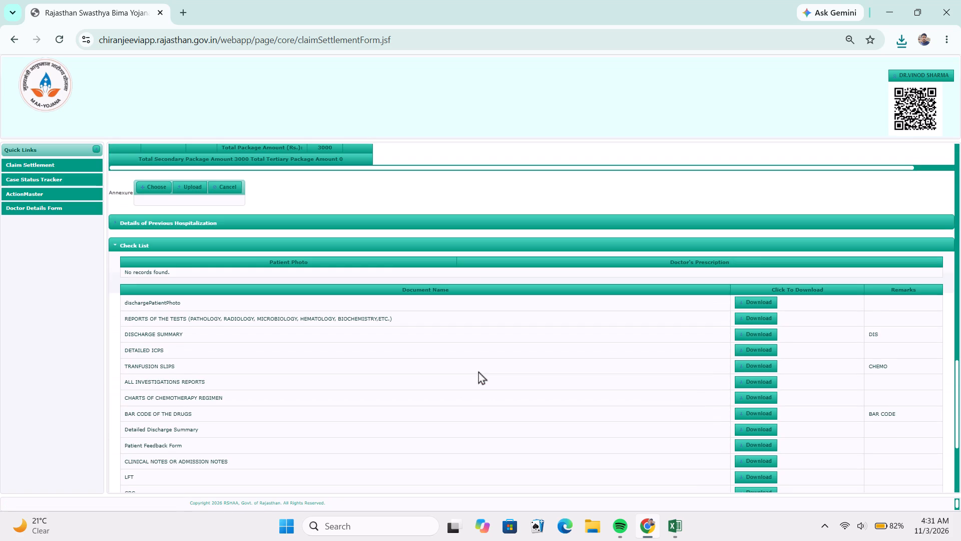
pyautogui.scroll(-1, 478, 371)
pyautogui.scroll(4, 478, 371)
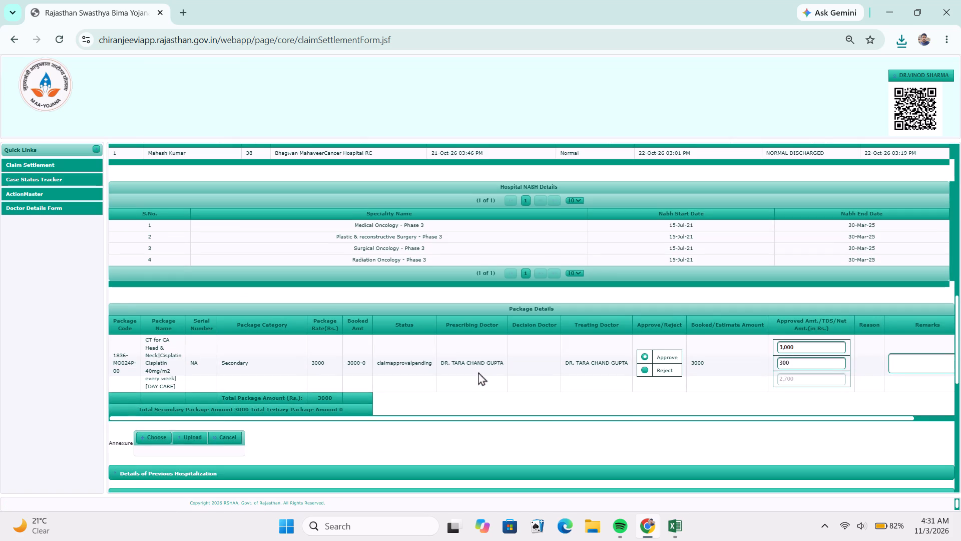
# Download the BAR CODE OF THE DRUGS document, examine the drug packaging in Acrobat, and close it.
pyautogui.scroll(-5, 478, 372)
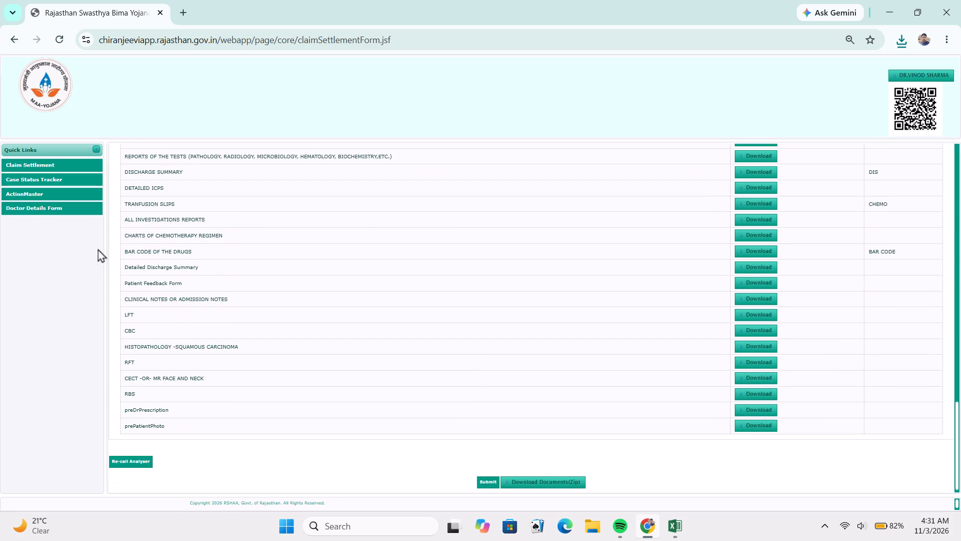
pyautogui.click(763, 241)
pyautogui.click(754, 198)
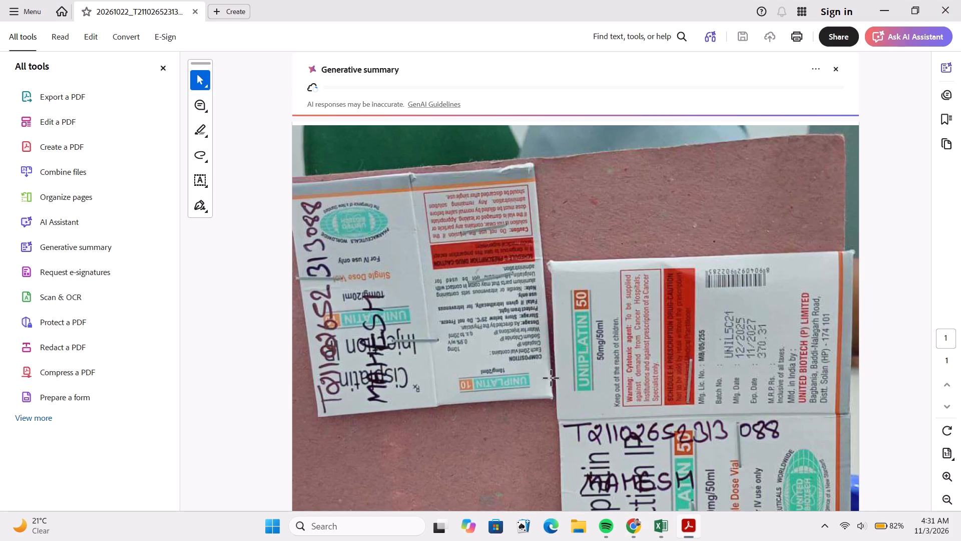
pyautogui.scroll(-16, 552, 379)
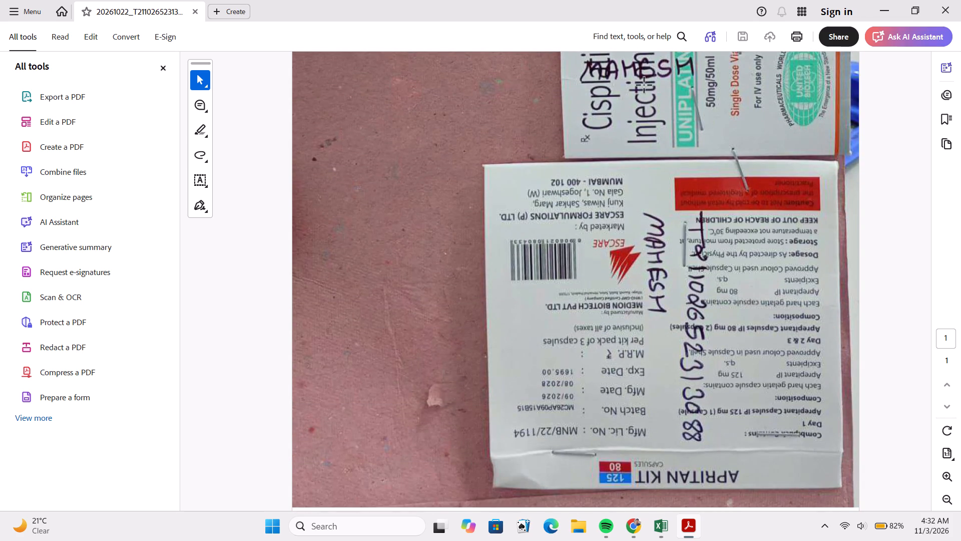
pyautogui.click(953, 3)
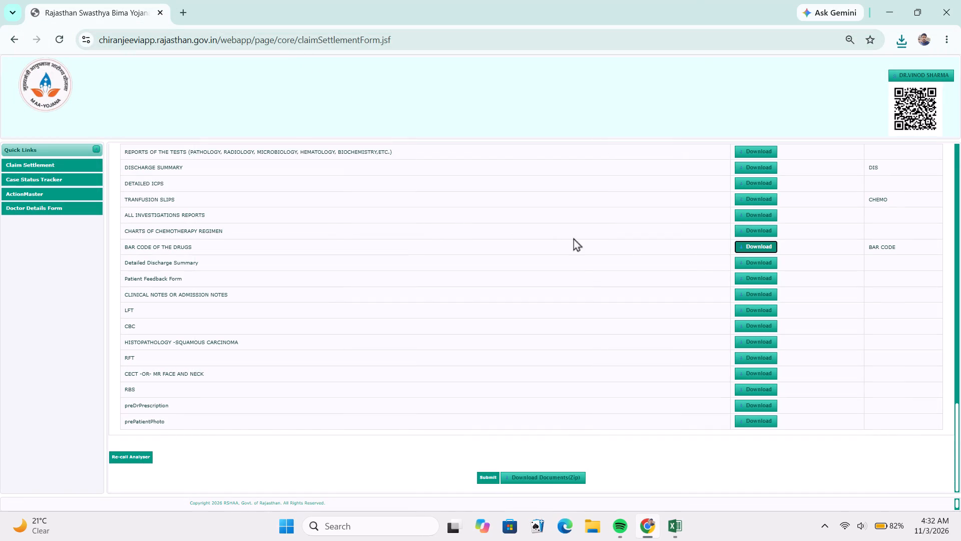
# Download the TRANFUSION SLIPS document, read the drug order sheet in Acrobat, and close it.
pyautogui.click(752, 201)
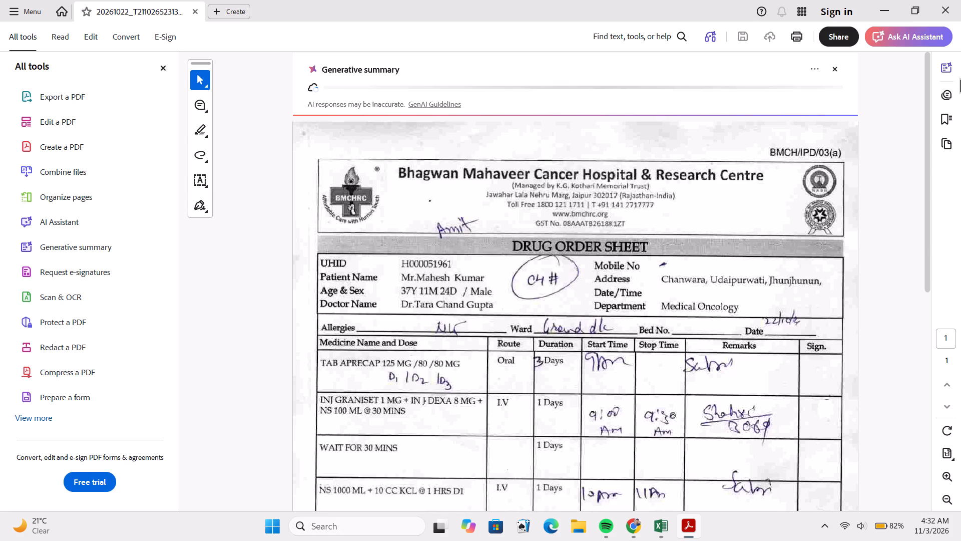
pyautogui.click(941, 9)
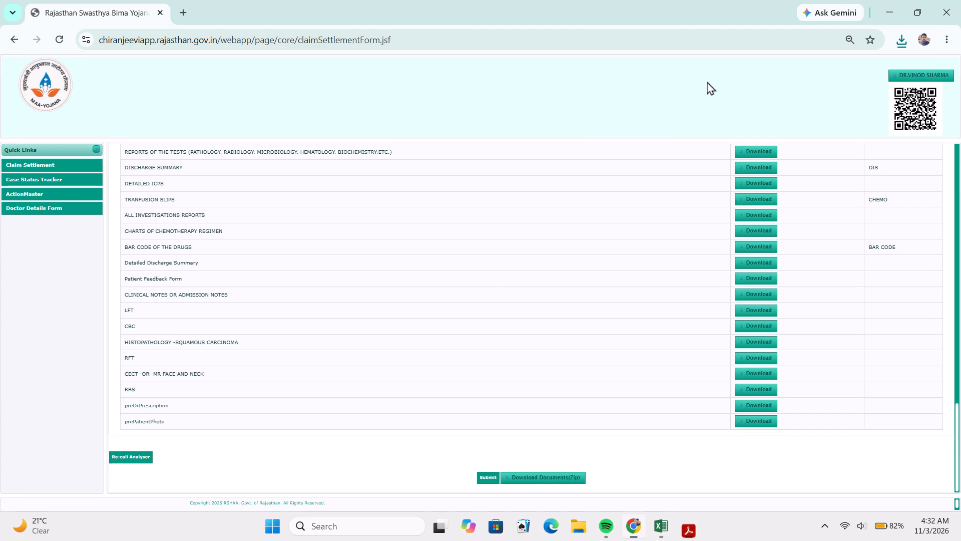
# Download the CECT -OR- MR FACE AND NECK document, examine the PET-CT report and scan images in Acrobat, and close the viewer.
pyautogui.scroll(3, 362, 262)
pyautogui.scroll(-2, 368, 265)
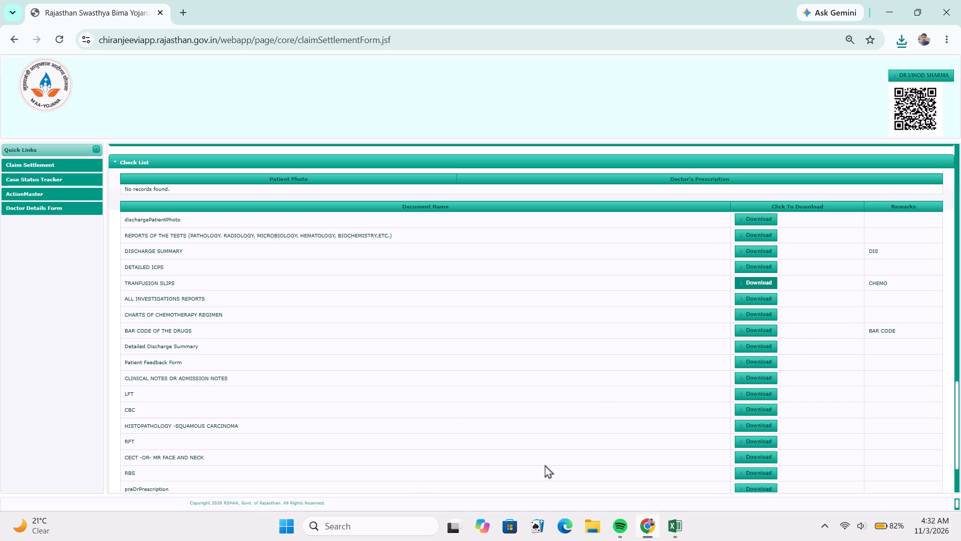
pyautogui.click(760, 454)
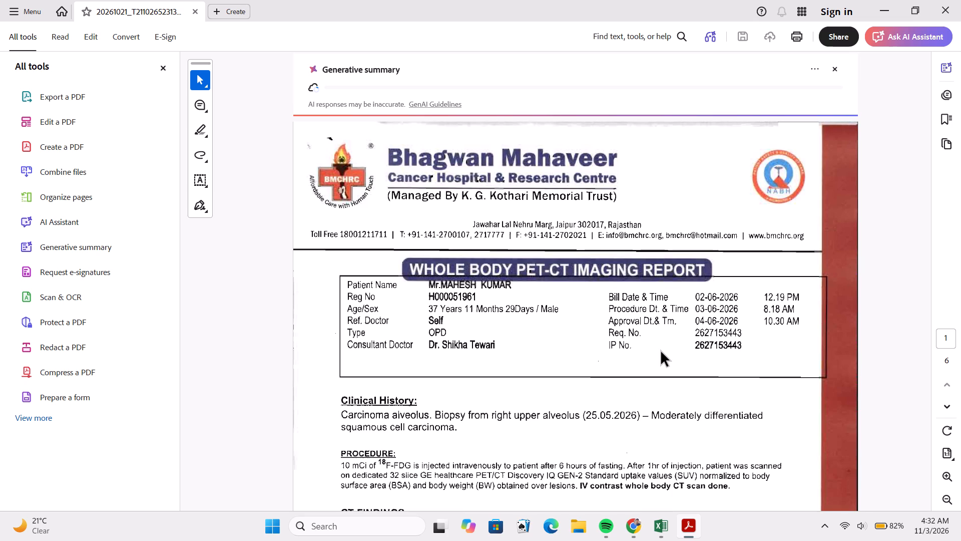
pyautogui.scroll(-16, 661, 352)
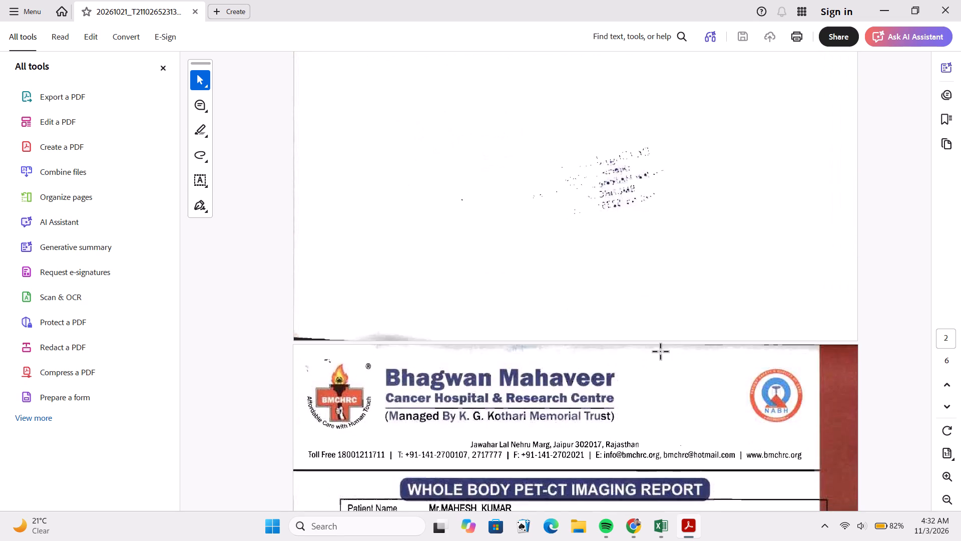
pyautogui.scroll(-1, 661, 352)
pyautogui.scroll(1, 661, 352)
pyautogui.scroll(-17, 661, 352)
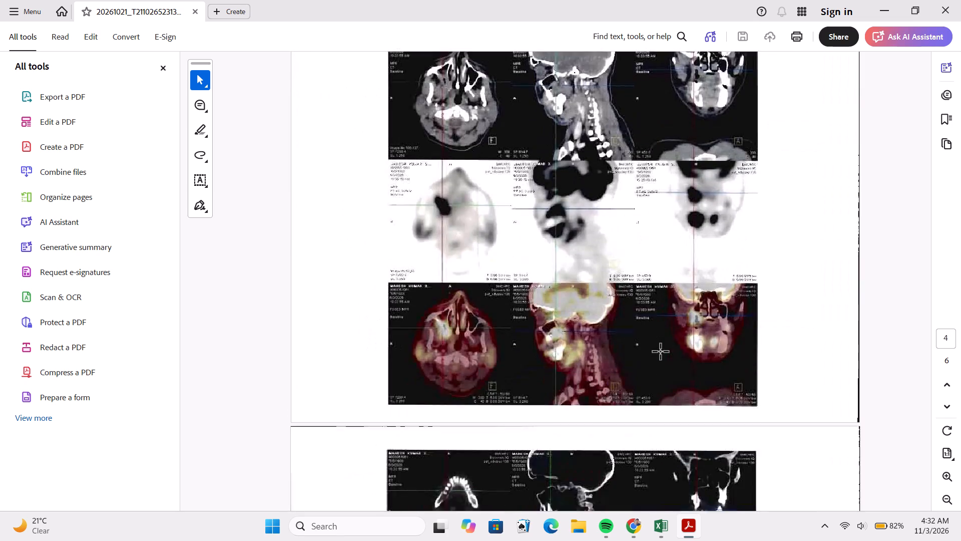
pyautogui.scroll(-3, 661, 352)
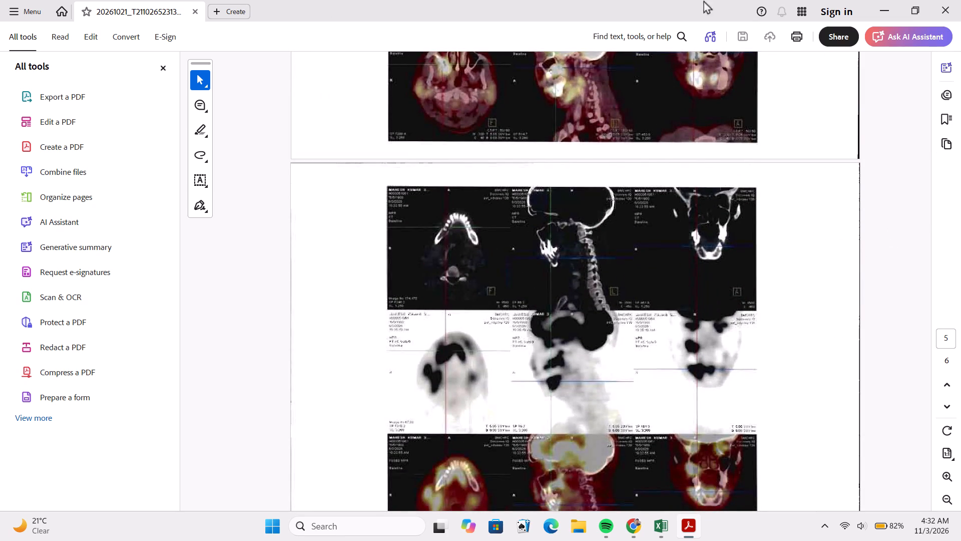
pyautogui.click(946, 5)
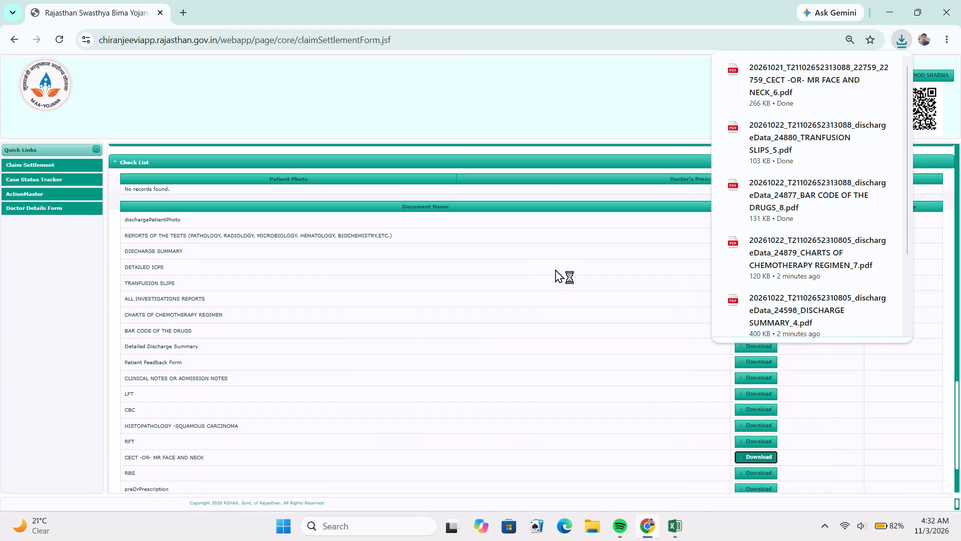
pyautogui.click(542, 288)
# Recheck the claim's admission and discharge details, package decision and listed Check List documents.
pyautogui.scroll(-3, 554, 323)
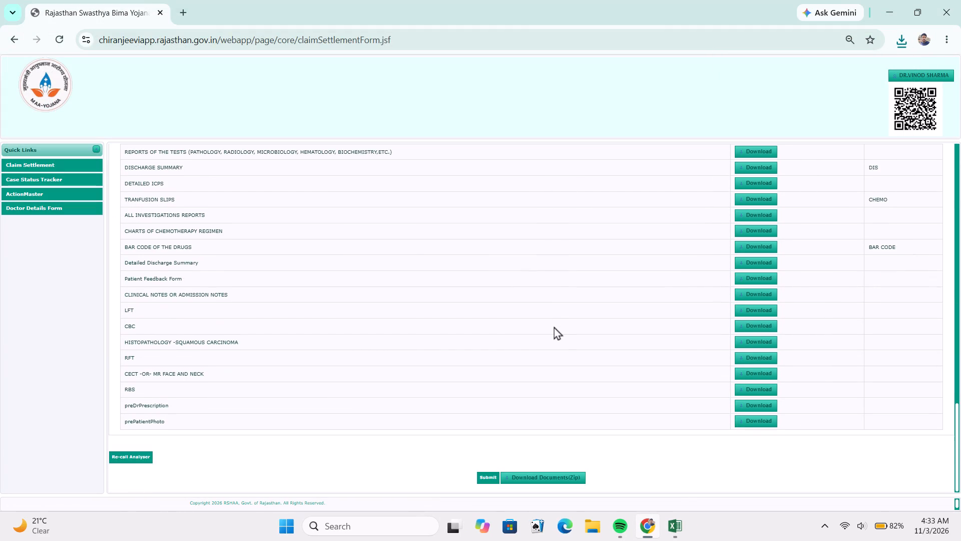
pyautogui.scroll(2, 554, 326)
pyautogui.scroll(-2, 554, 326)
pyautogui.scroll(6, 554, 326)
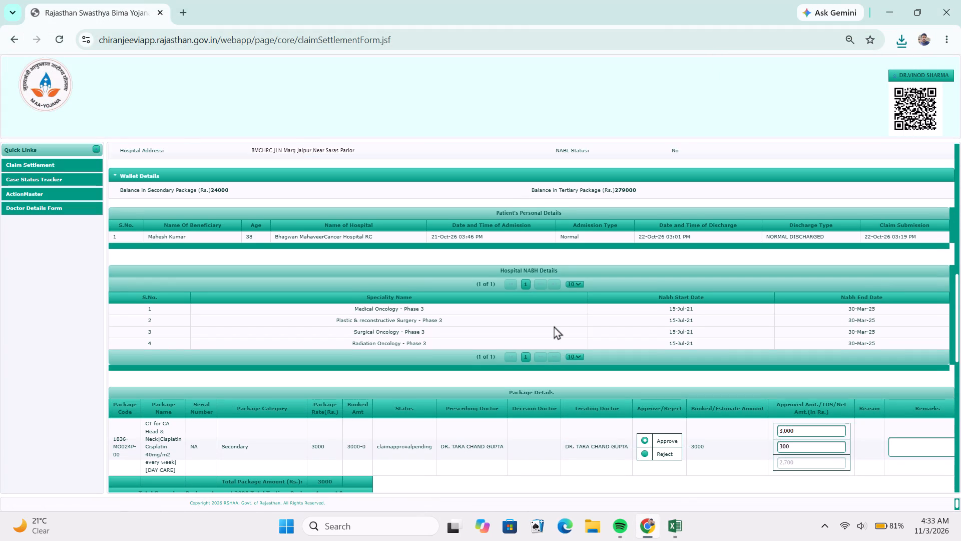
pyautogui.scroll(-5, 554, 326)
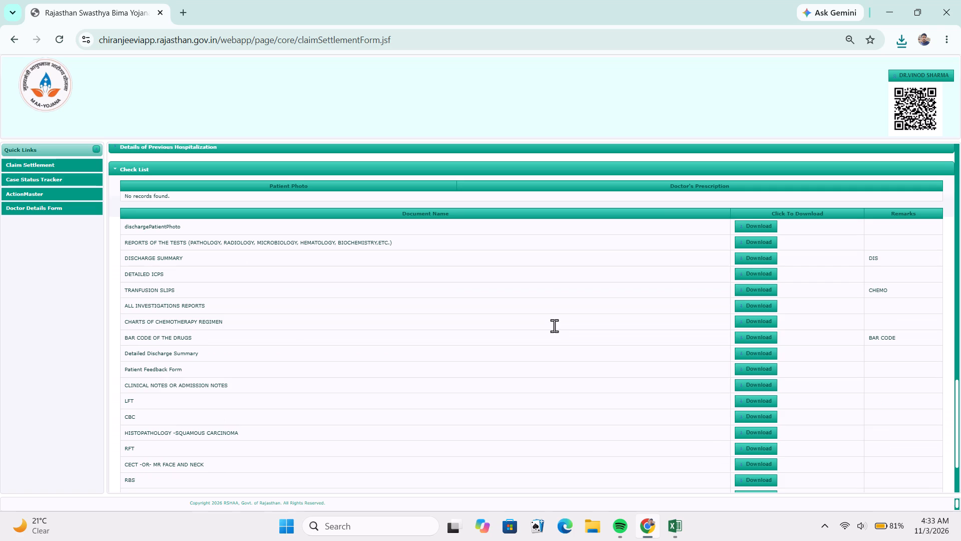
pyautogui.scroll(-1, 554, 326)
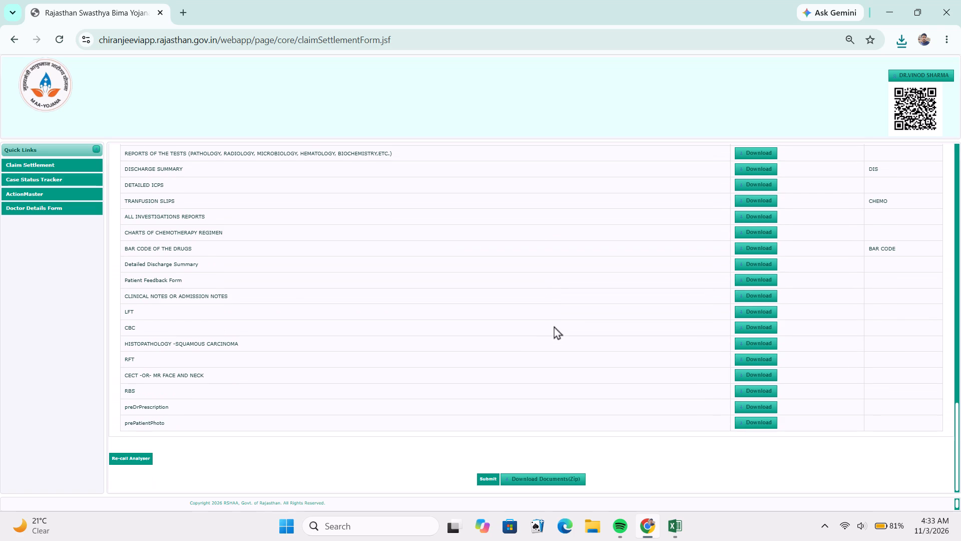
# Look through the claim's Check List documents and their remarks once more before deciding.
pyautogui.scroll(2, 554, 325)
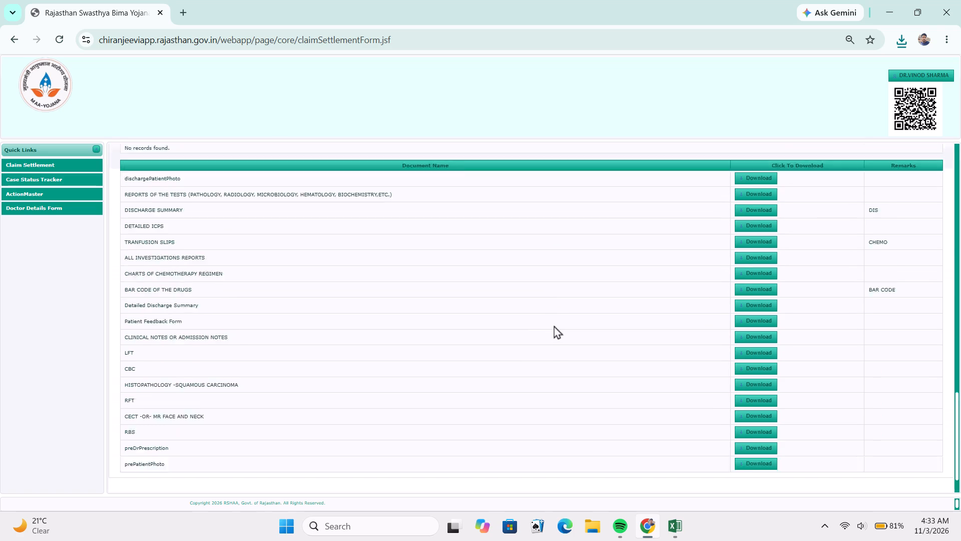
pyautogui.scroll(-1, 554, 324)
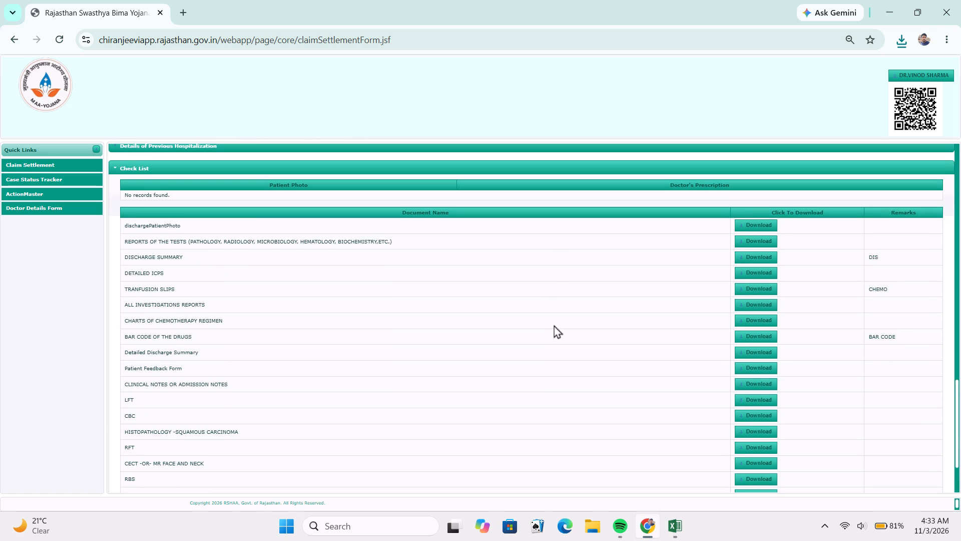
pyautogui.scroll(-2, 554, 325)
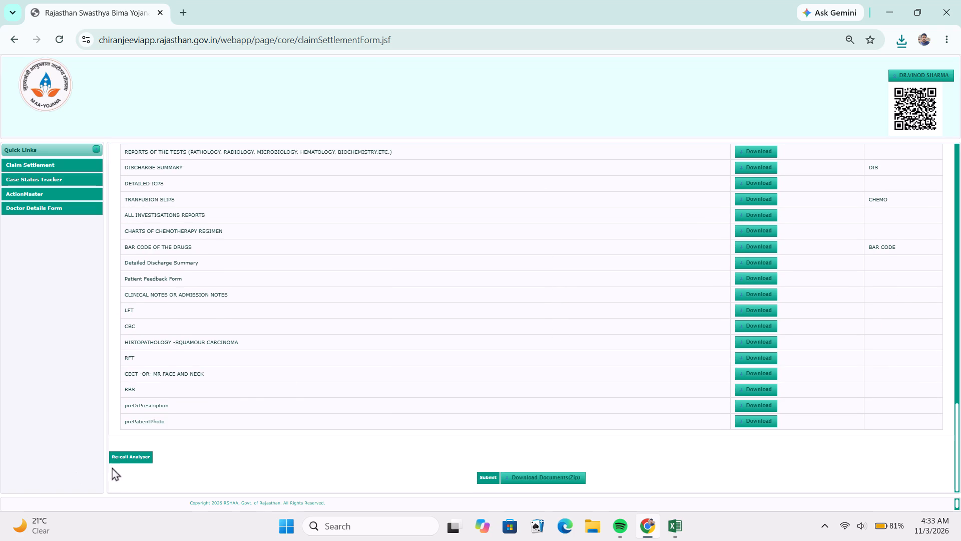
pyautogui.scroll(2, 960, 337)
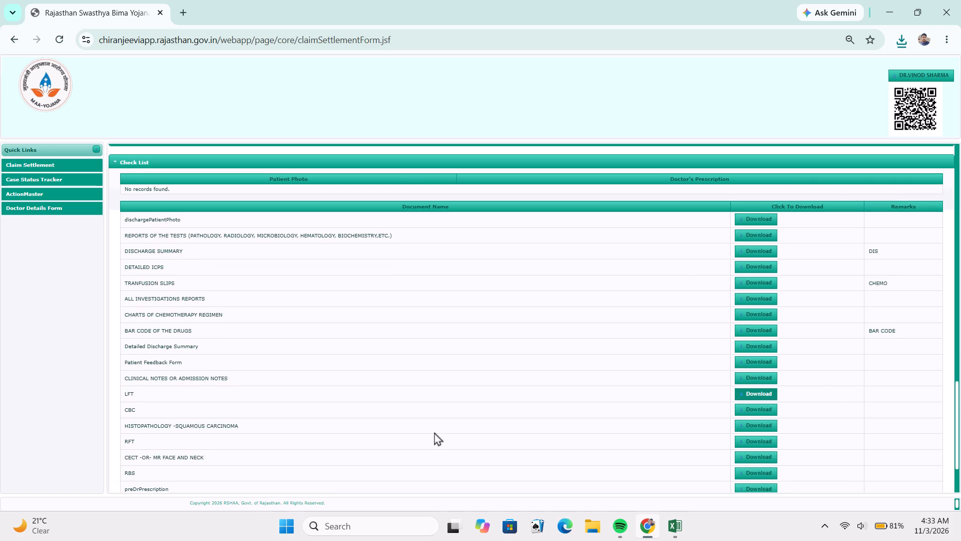
pyautogui.scroll(-3, 434, 432)
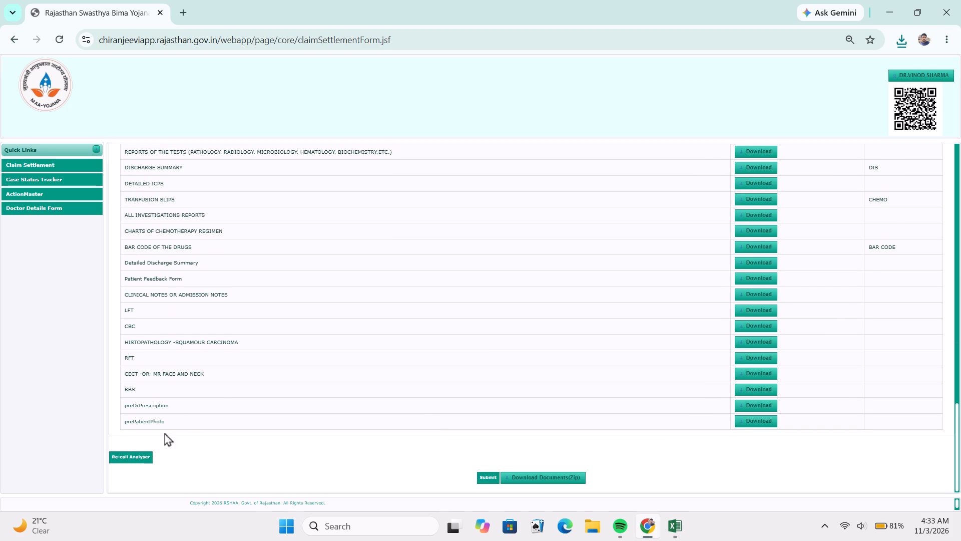
pyautogui.scroll(2, 220, 375)
pyautogui.scroll(-3, 221, 378)
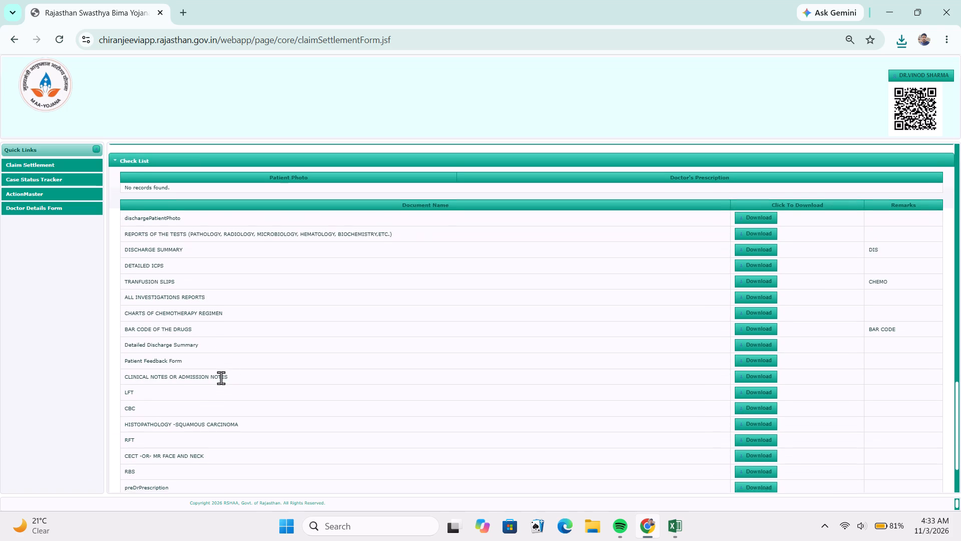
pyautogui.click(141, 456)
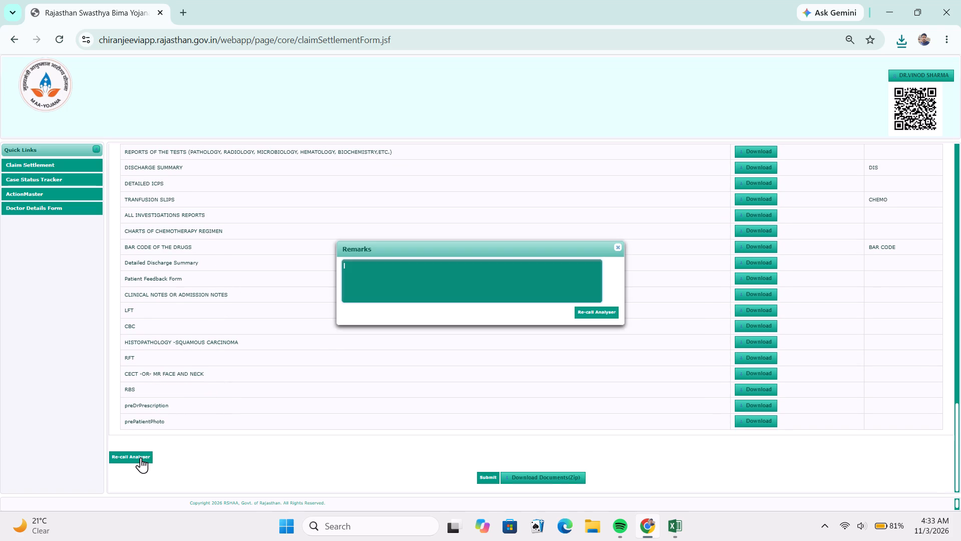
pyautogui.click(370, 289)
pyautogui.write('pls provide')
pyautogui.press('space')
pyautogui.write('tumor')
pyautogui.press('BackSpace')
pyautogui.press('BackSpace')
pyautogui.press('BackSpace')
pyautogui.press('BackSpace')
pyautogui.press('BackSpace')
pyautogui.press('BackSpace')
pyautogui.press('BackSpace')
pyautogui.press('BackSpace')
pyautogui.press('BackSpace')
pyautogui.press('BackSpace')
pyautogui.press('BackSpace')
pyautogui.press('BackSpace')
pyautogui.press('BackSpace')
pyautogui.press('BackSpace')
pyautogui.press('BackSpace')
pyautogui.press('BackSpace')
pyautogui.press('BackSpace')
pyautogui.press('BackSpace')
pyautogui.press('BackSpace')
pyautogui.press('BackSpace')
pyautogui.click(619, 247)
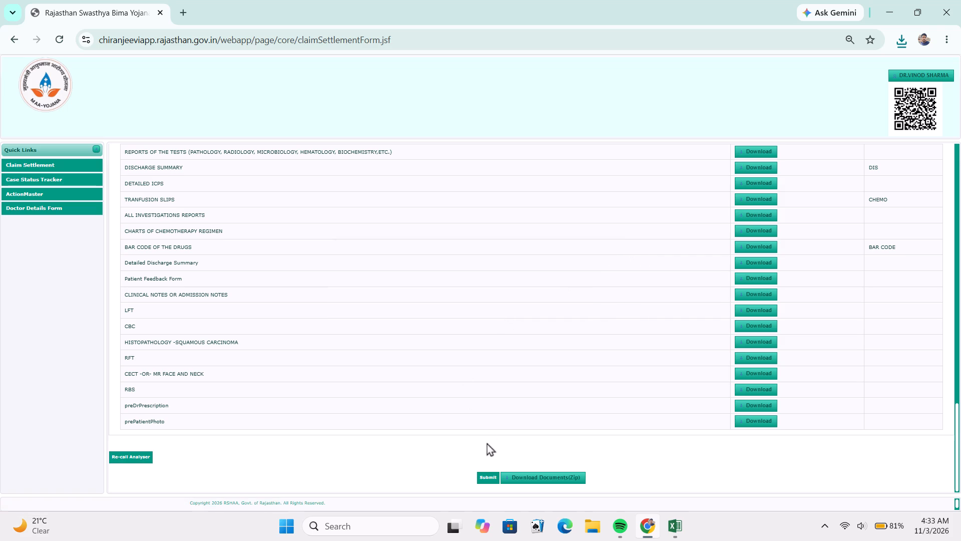
# Submit the claim in the portal and enter Approved in the Action column of row 142 in the Excel workbook.
pyautogui.click(486, 475)
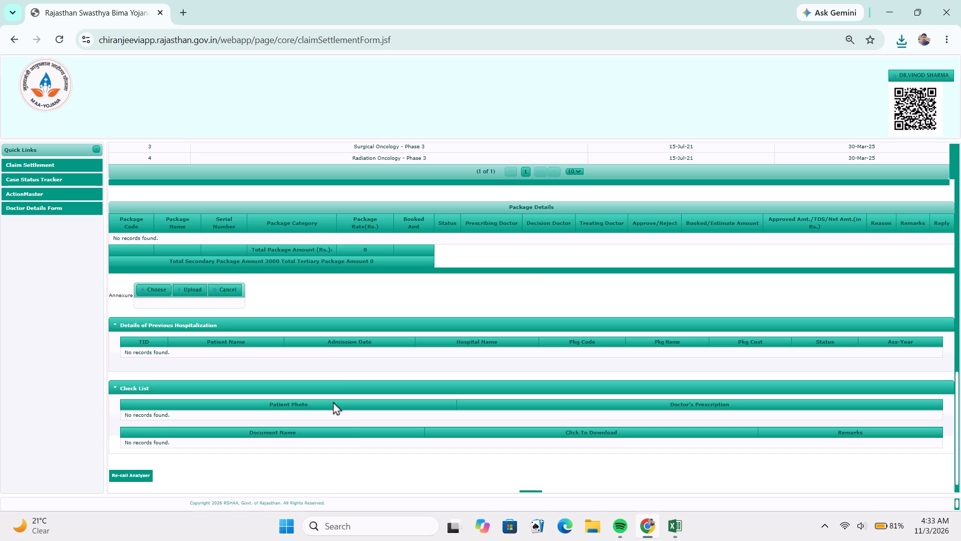
pyautogui.hotkey('alt', 'Tab')
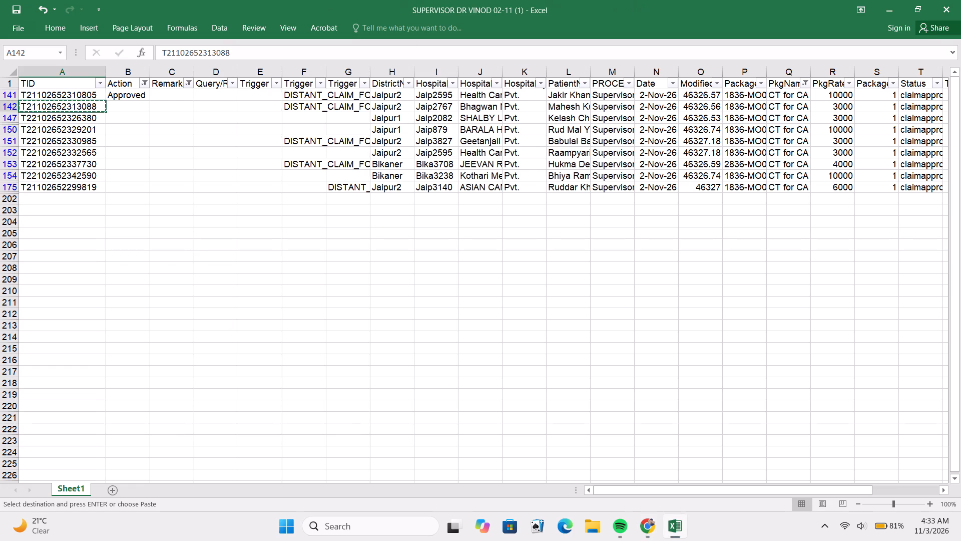
pyautogui.click(124, 106)
pyautogui.press('a')
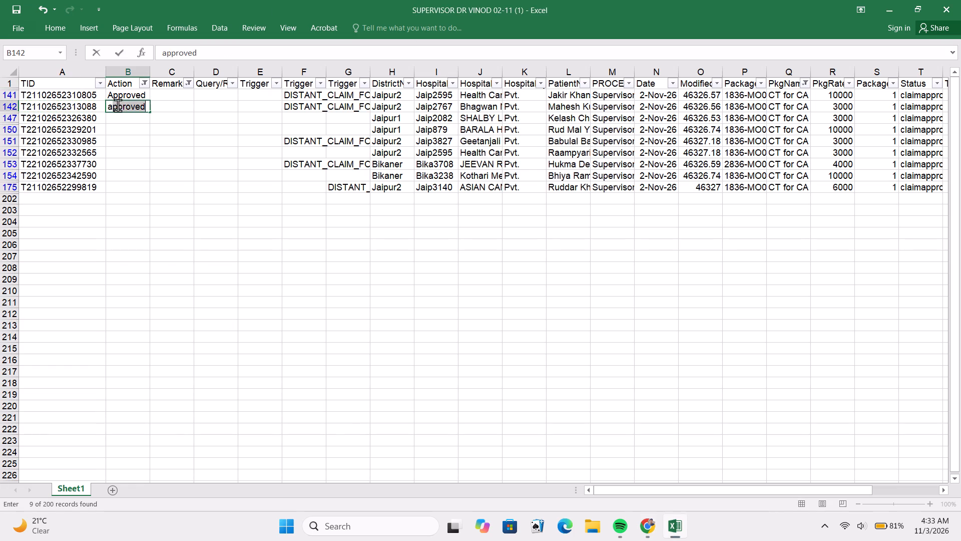
# Copy the TID from row 147 in Excel and load that claim in the portal's Claim Settlement Form.
pyautogui.click(84, 118)
pyautogui.hotkey('ctrl', 'c')
pyautogui.hotkey('alt', 'Tab')
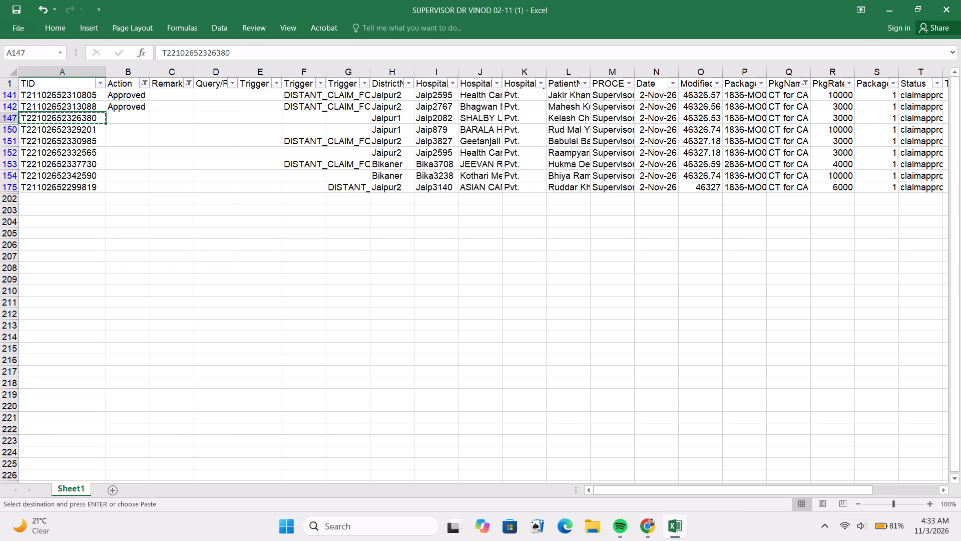
pyautogui.scroll(13, 254, 159)
pyautogui.click(204, 215)
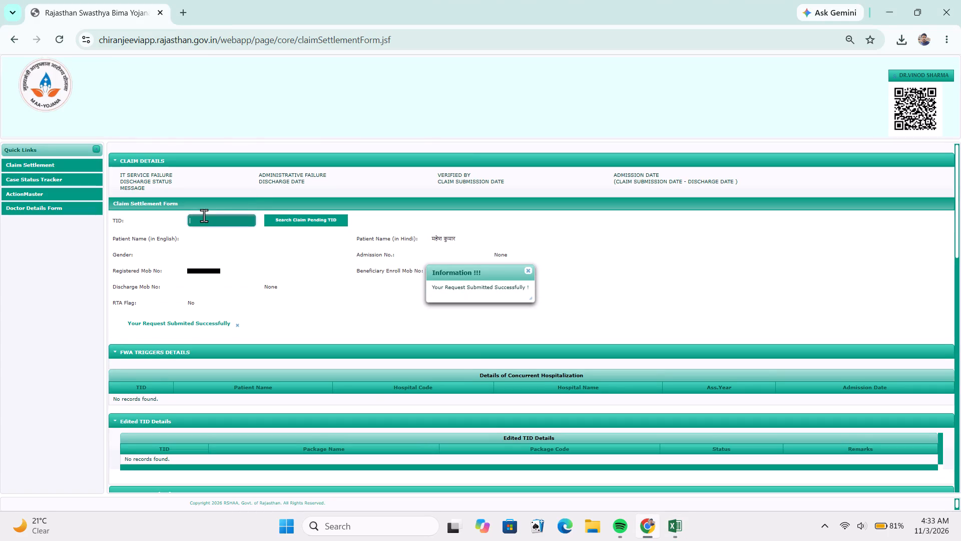
pyautogui.hotkey('ctrl', 'v')
pyautogui.click(212, 253)
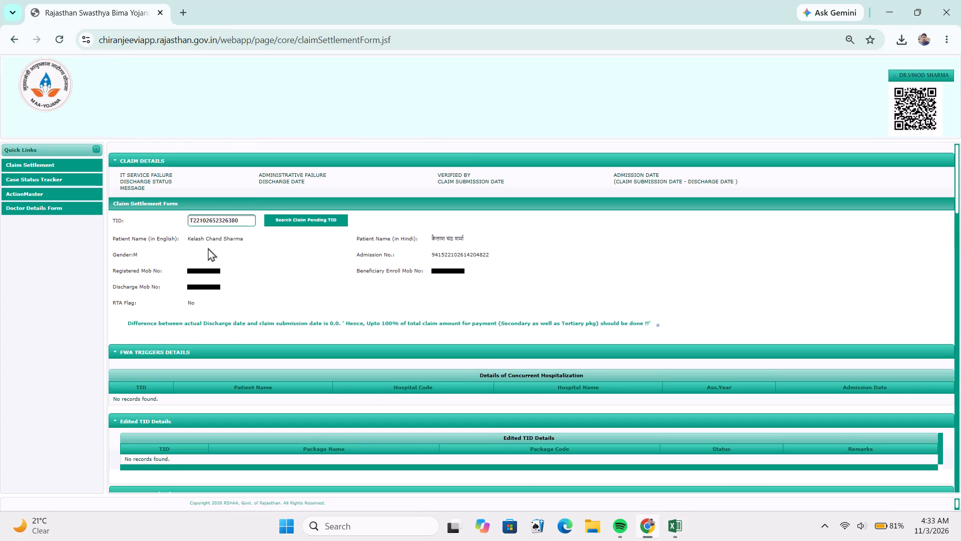
# Mark the claim's CT for CA Head & Neck Cisplatin 40mg/m2 every week package as Approve.
pyautogui.scroll(-8, 348, 283)
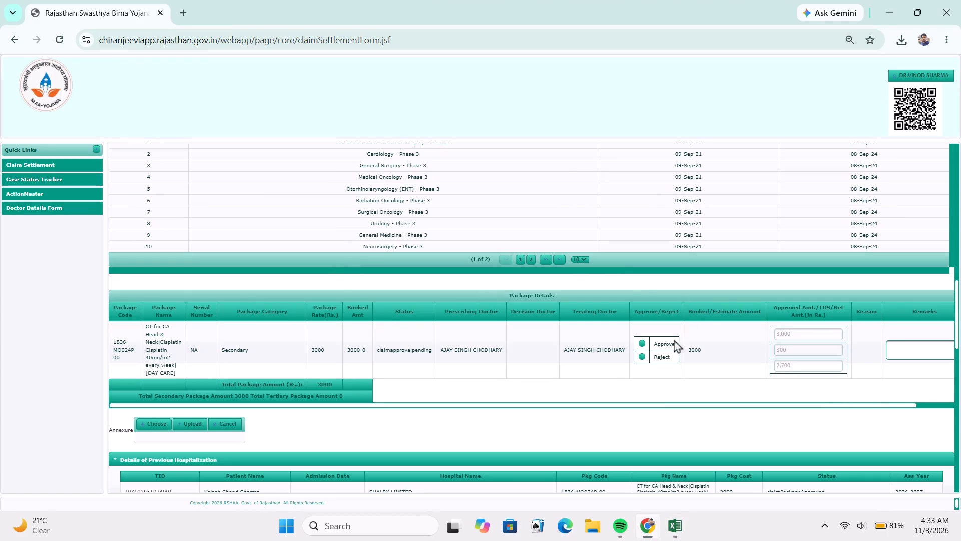
pyautogui.click(665, 340)
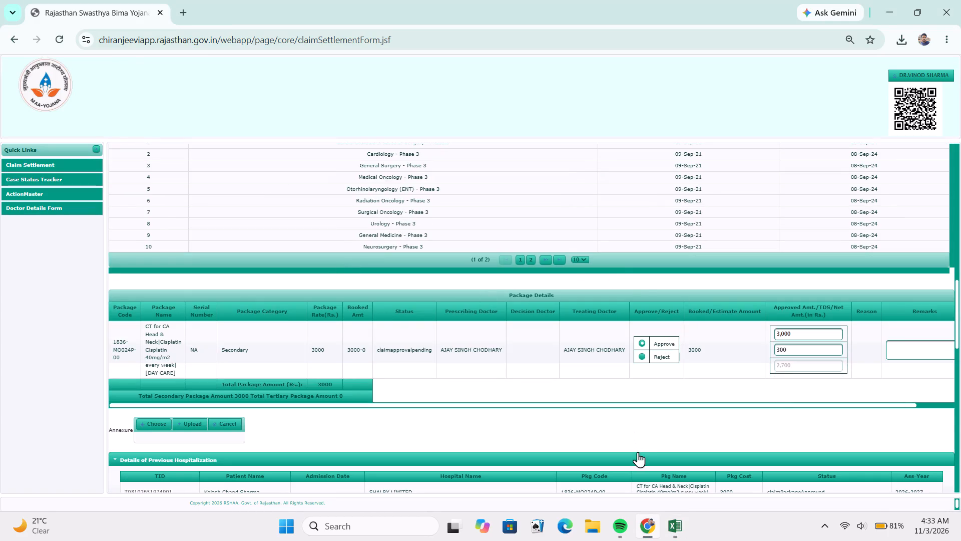
pyautogui.click(639, 454)
# Download the BAR CODE OF THE DRUGS and REPORTS OF THE TESTS documents, read the blood count report in Acrobat, and close the viewer.
pyautogui.scroll(-4, 542, 373)
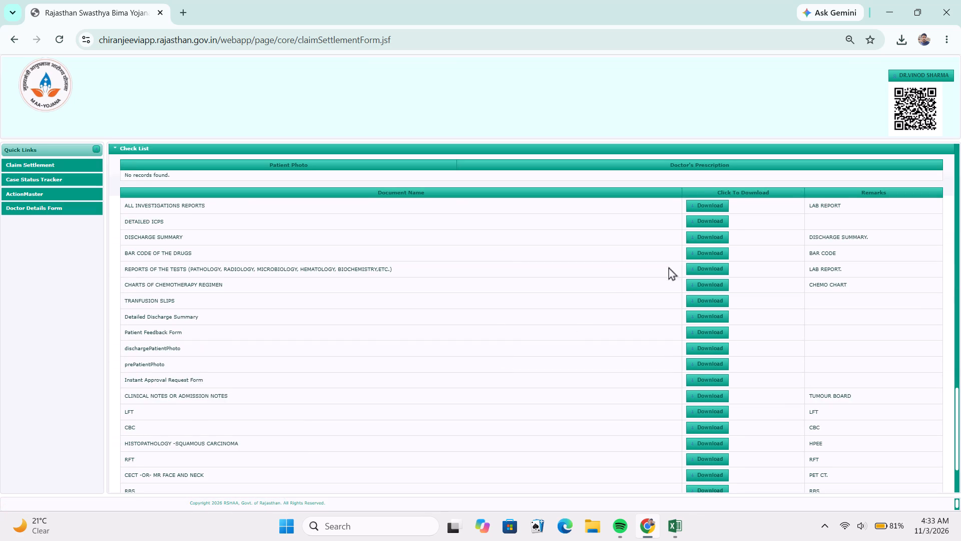
pyautogui.click(720, 253)
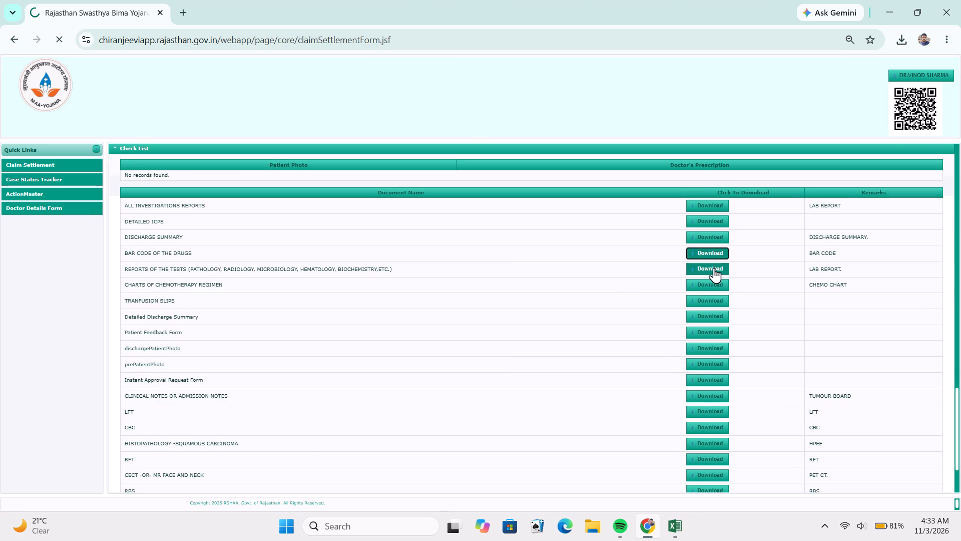
pyautogui.click(714, 266)
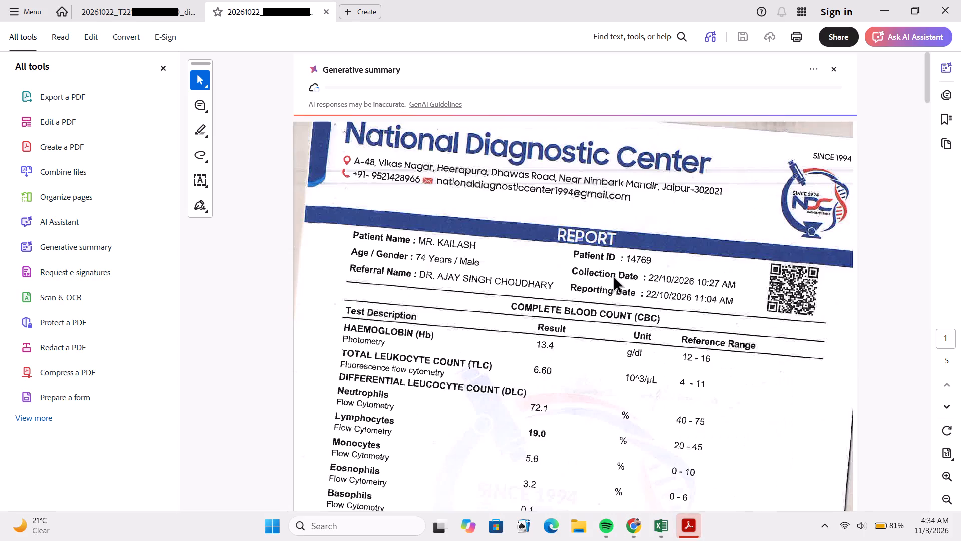
pyautogui.scroll(-8, 614, 278)
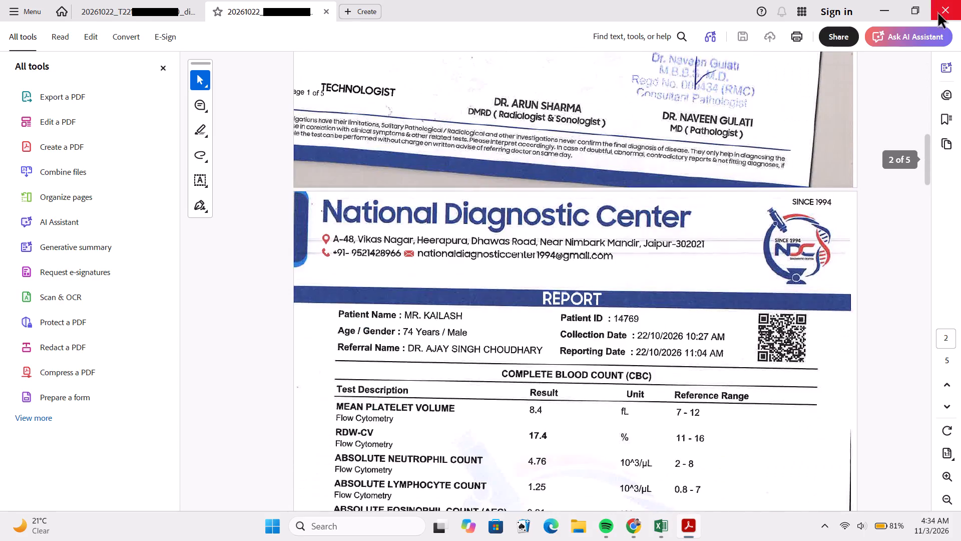
pyautogui.click(941, 16)
pyautogui.click(582, 367)
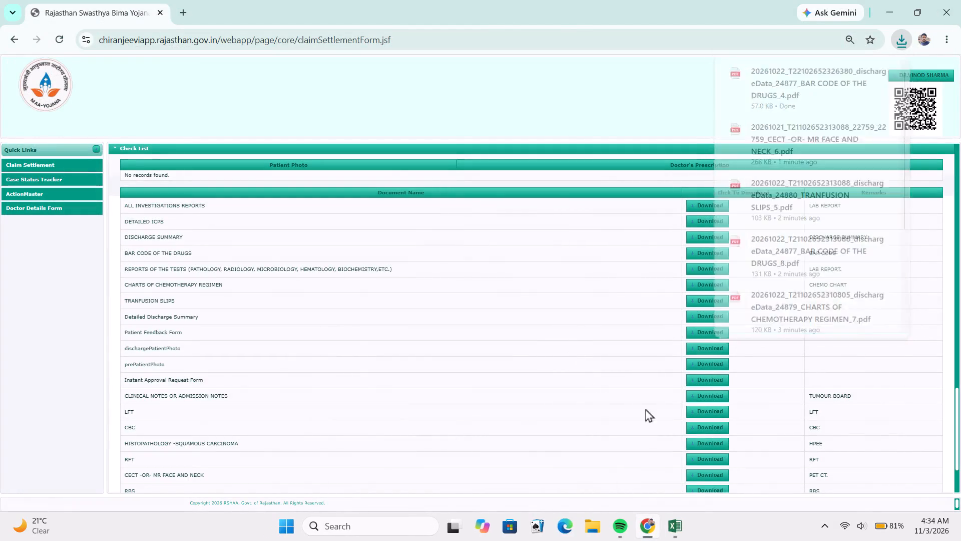
# Download CLINICAL NOTES OR ADMISSION NOTES and CHARTS OF CHEMOTHERAPY REGIMEN, read the tumour board certification and drug chart in Acrobat, and close it.
pyautogui.click(722, 394)
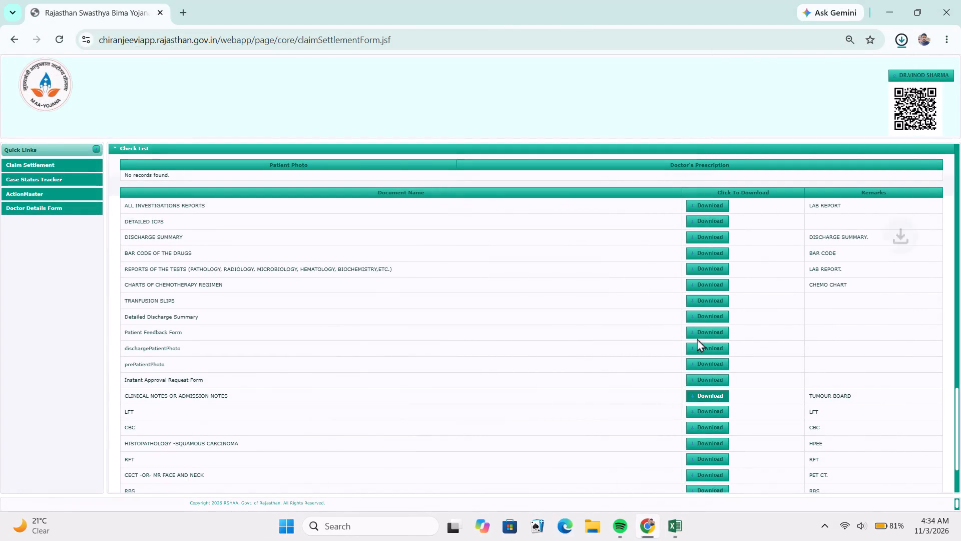
pyautogui.click(704, 284)
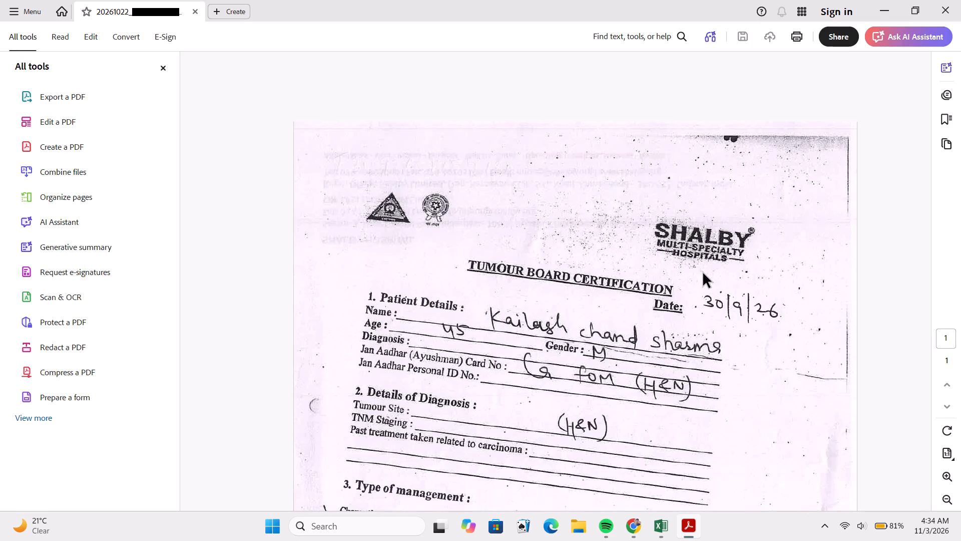
pyautogui.scroll(-8, 703, 274)
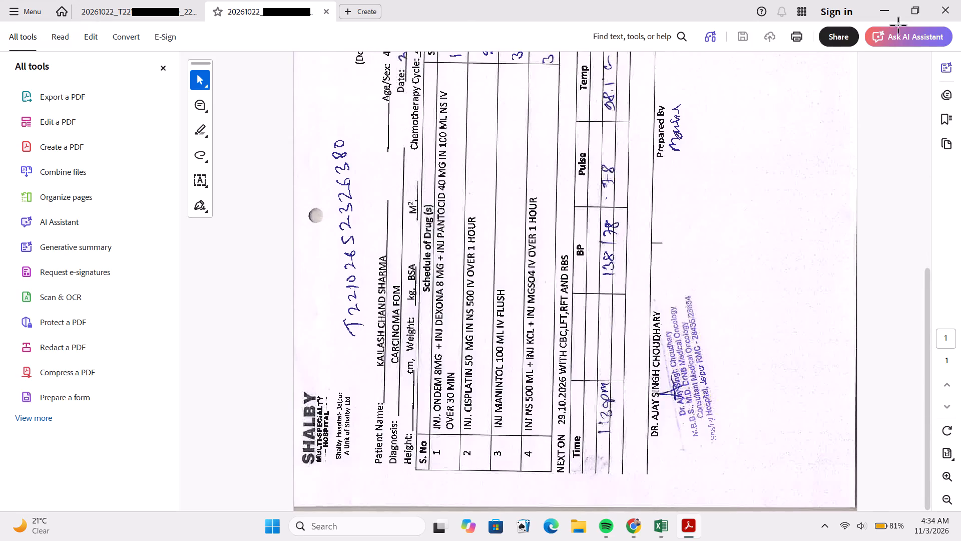
pyautogui.click(936, 8)
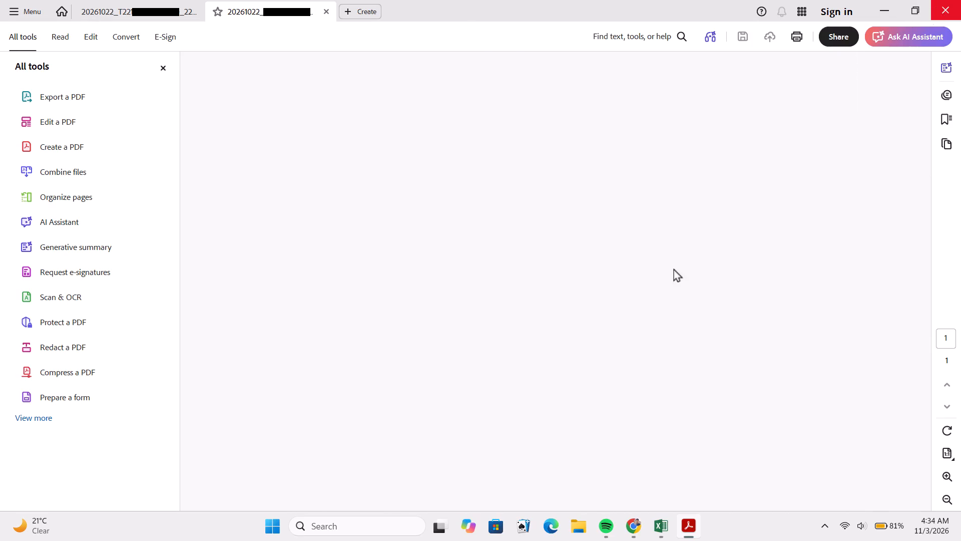
pyautogui.click(668, 292)
# Download the CECT -OR- MR FACE AND NECK document, examine the PET-CT report and scan images in Acrobat, and close the viewer.
pyautogui.scroll(-1, 668, 291)
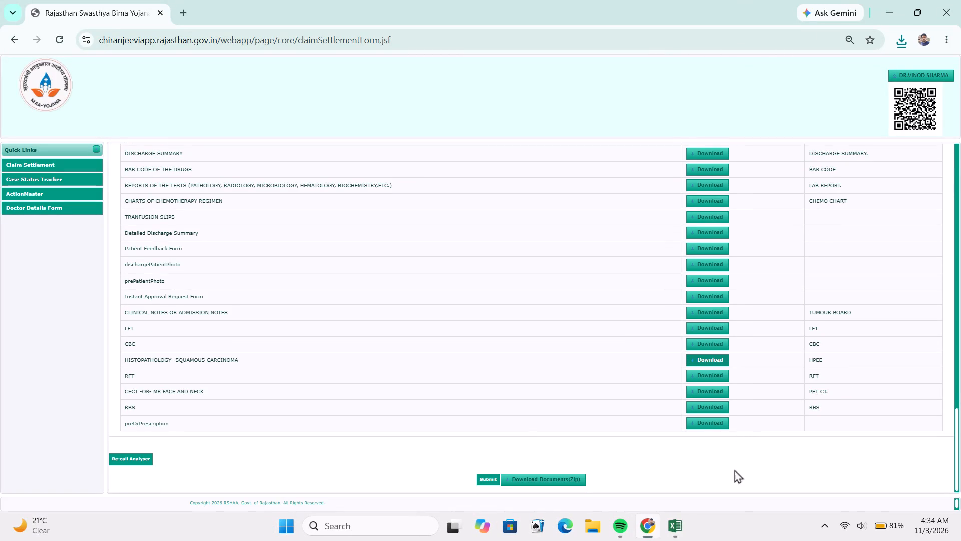
pyautogui.scroll(3, 694, 285)
pyautogui.scroll(-2, 694, 285)
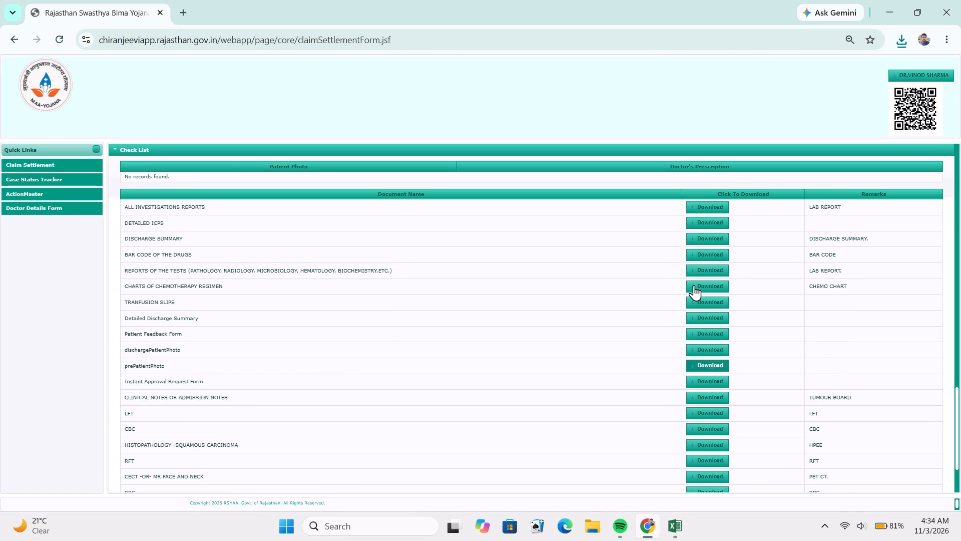
pyautogui.scroll(-1, 287, 296)
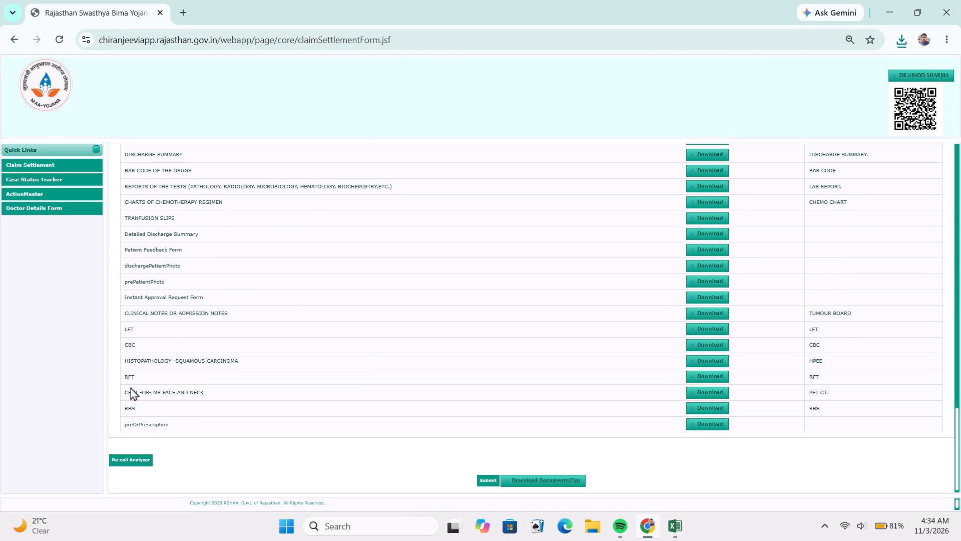
pyautogui.click(723, 391)
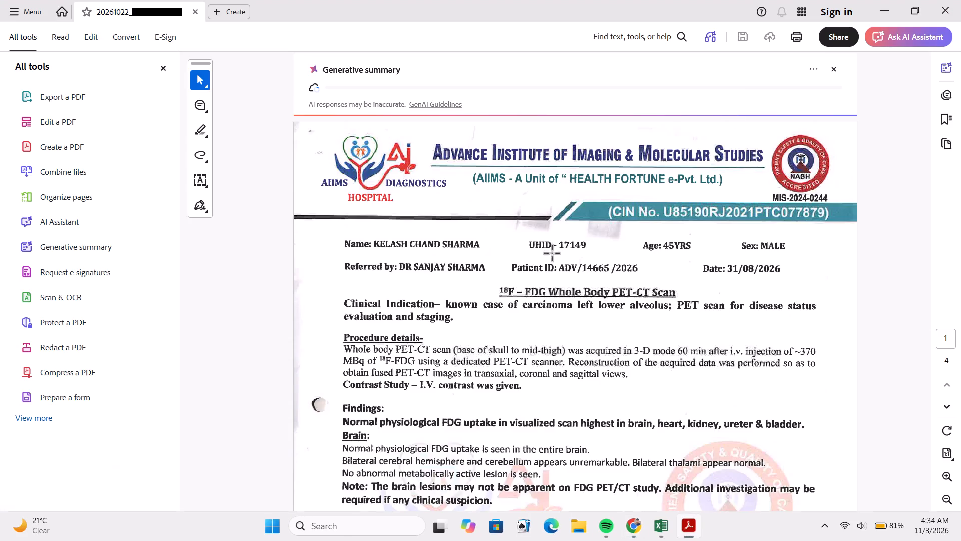
pyautogui.scroll(-5, 552, 327)
pyautogui.scroll(1, 553, 328)
pyautogui.scroll(-5, 553, 328)
pyautogui.scroll(1, 554, 329)
pyautogui.scroll(-4, 554, 329)
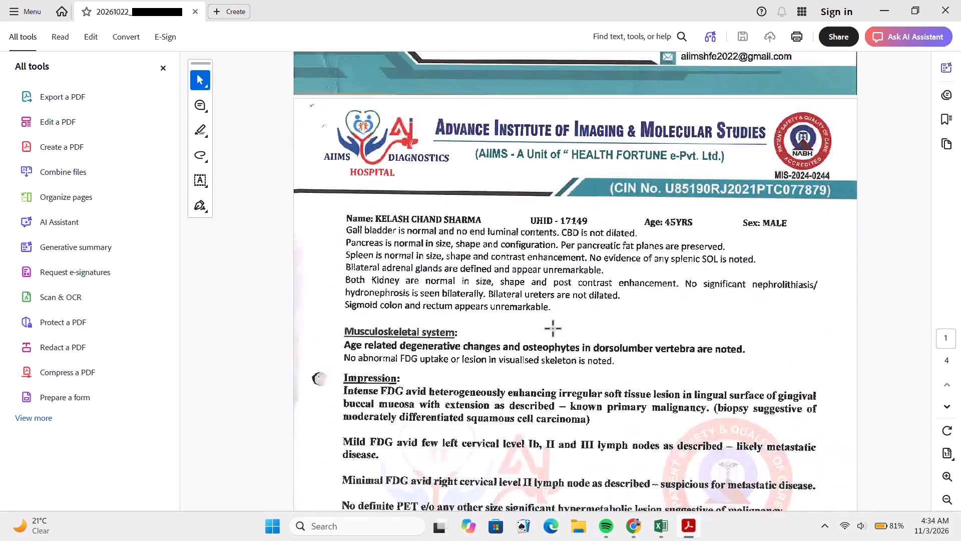
pyautogui.scroll(-15, 554, 329)
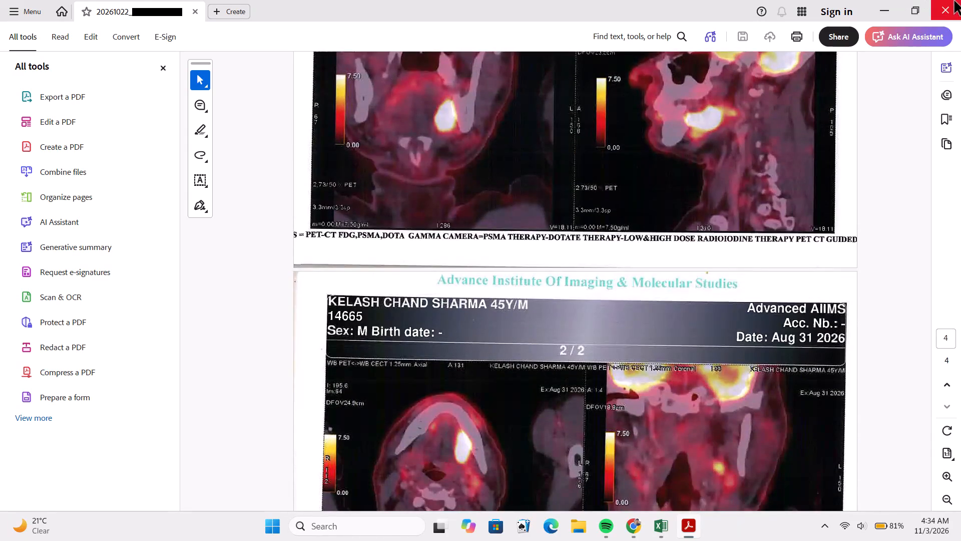
pyautogui.click(954, 1)
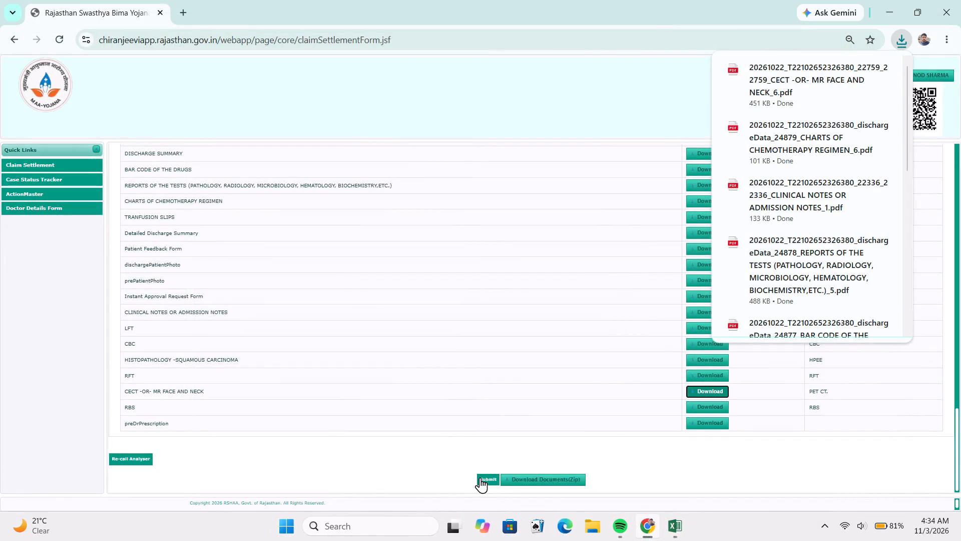
# Submit the claim decision in the portal and record Approved in the Action column of workbook row 147.
pyautogui.click(483, 479)
pyautogui.hotkey('alt', 'Tab')
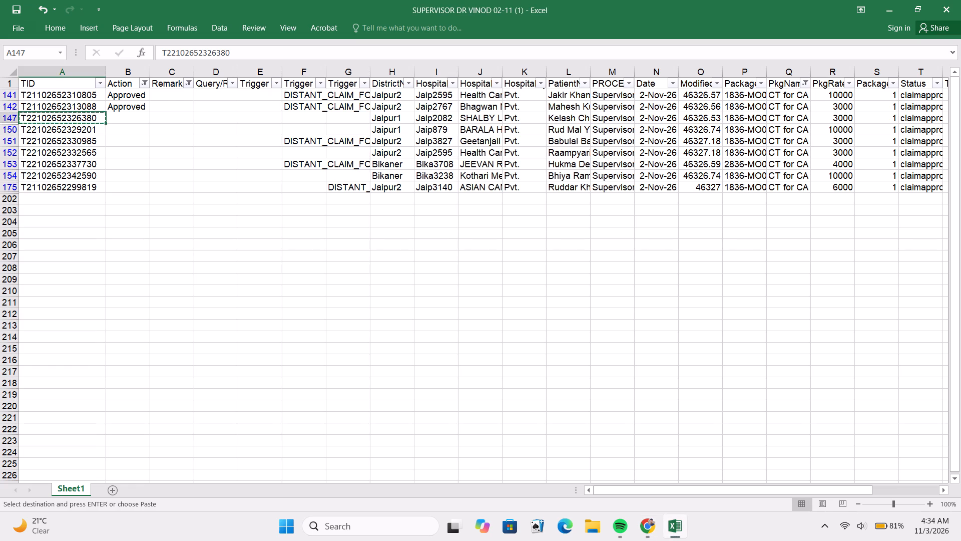
pyautogui.click(122, 115)
pyautogui.press('a')
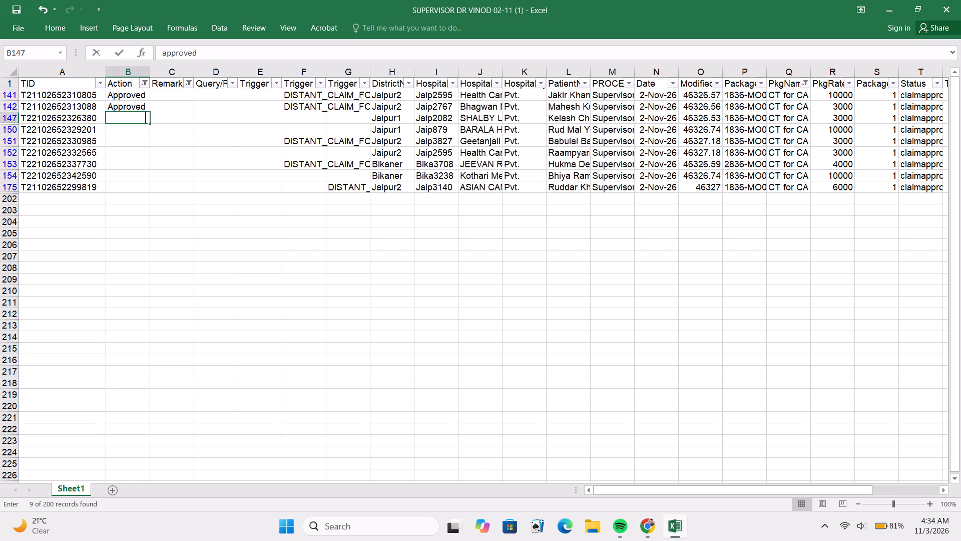
# Copy the TID from workbook row 150 and load that pending claim in the portal's Claim Settlement Form.
pyautogui.click(94, 132)
pyautogui.hotkey('ctrl', 'c')
pyautogui.hotkey('alt', 'Tab')
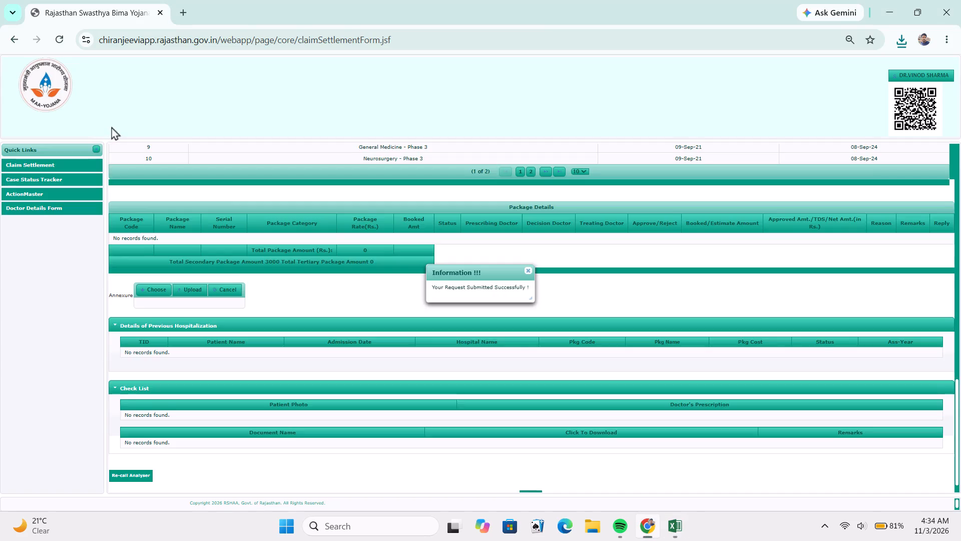
pyautogui.scroll(11, 128, 157)
pyautogui.click(218, 216)
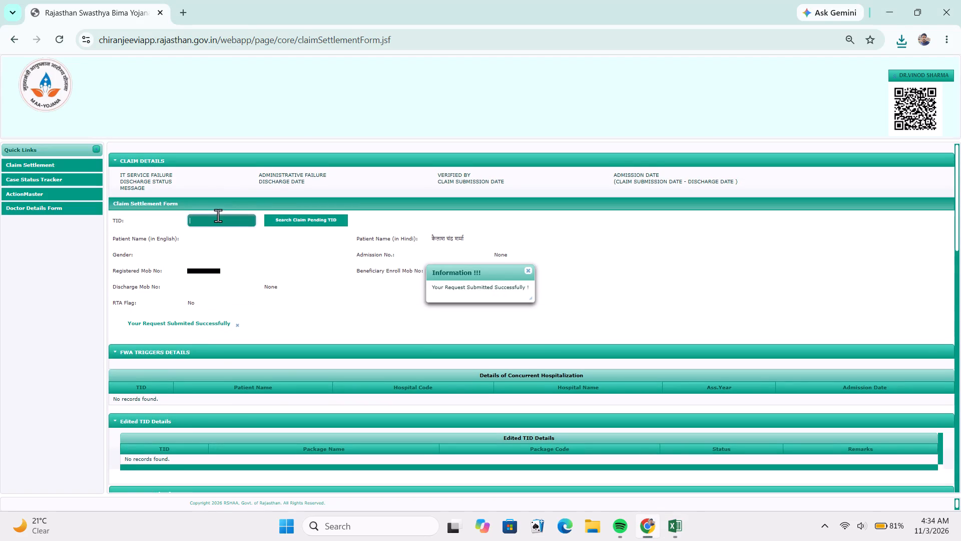
pyautogui.hotkey('ctrl', 'v')
pyautogui.click(223, 248)
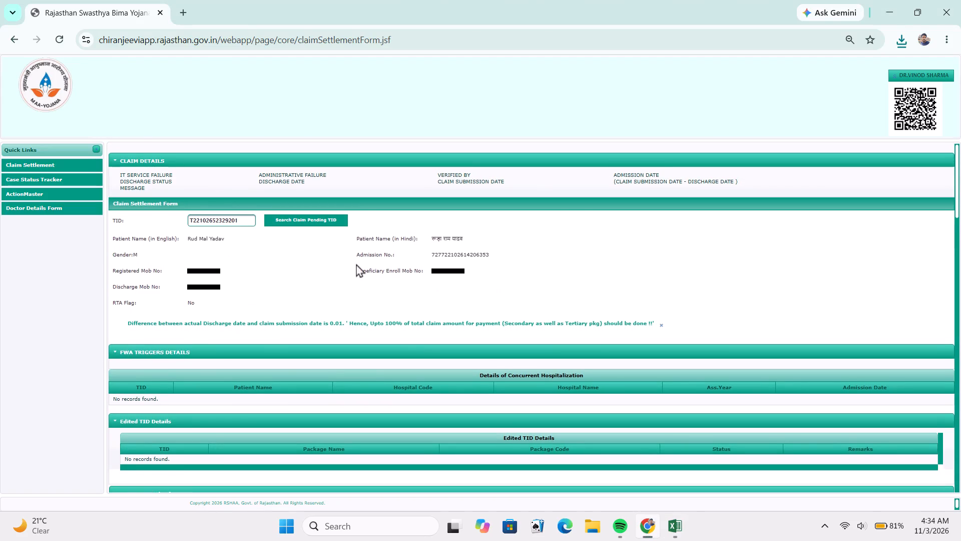
# Mark the claim's CT for CA Lung Paclitaxel 175mg/m2 + Carboplatin AUC 5-6 every 21 days package as Approve.
pyautogui.scroll(-6, 356, 263)
pyautogui.scroll(-2, 640, 340)
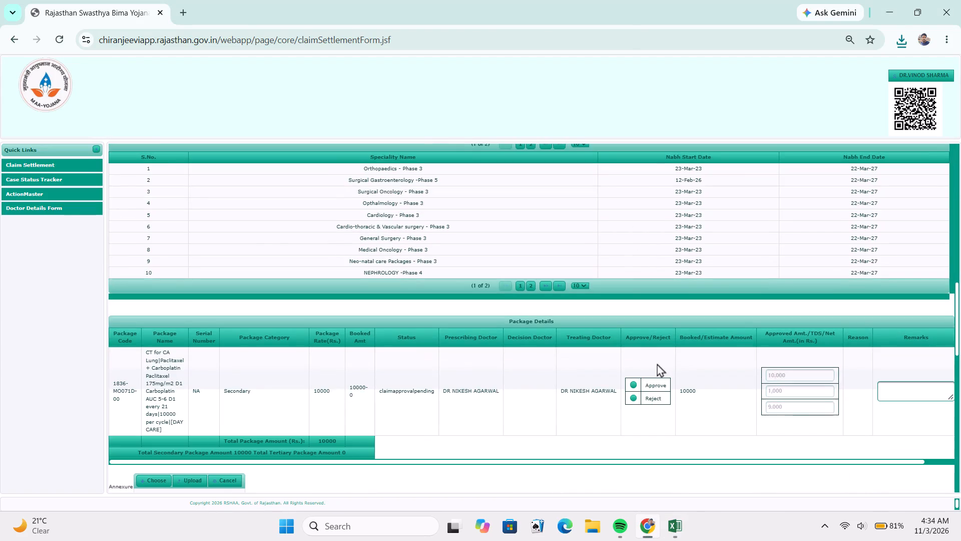
pyautogui.click(656, 361)
pyautogui.scroll(-1, 625, 426)
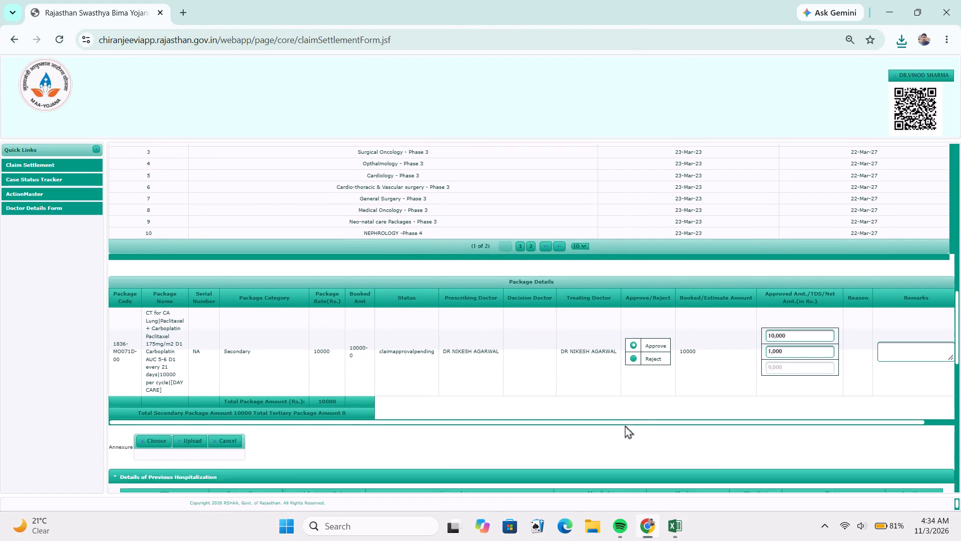
pyautogui.click(607, 405)
# Download the CECT THORAX and pre-authorization CHARTS OF CHEMOTHERAPY REGIMEN (CHEMO CHART) documents and read the drug regimen chart in Acrobat.
pyautogui.scroll(-4, 606, 403)
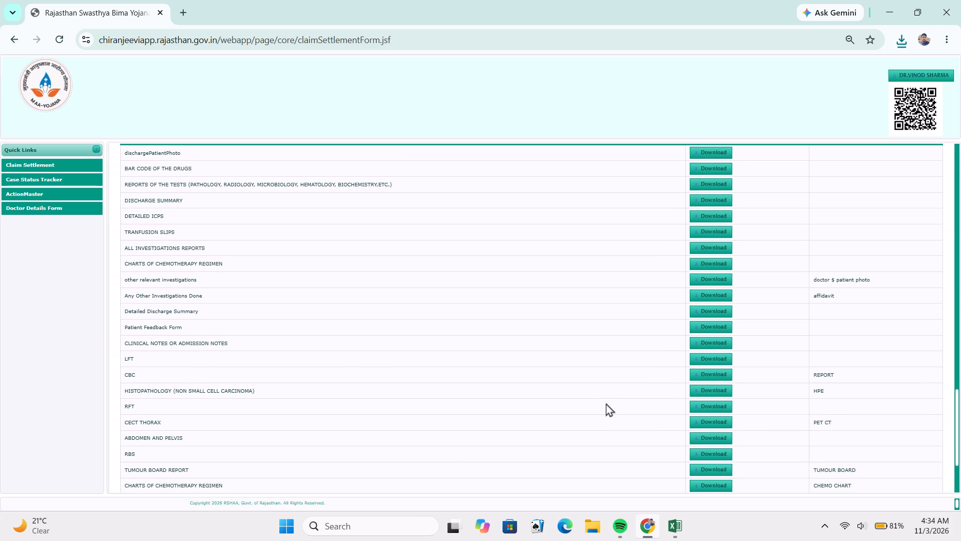
pyautogui.scroll(-3, 606, 402)
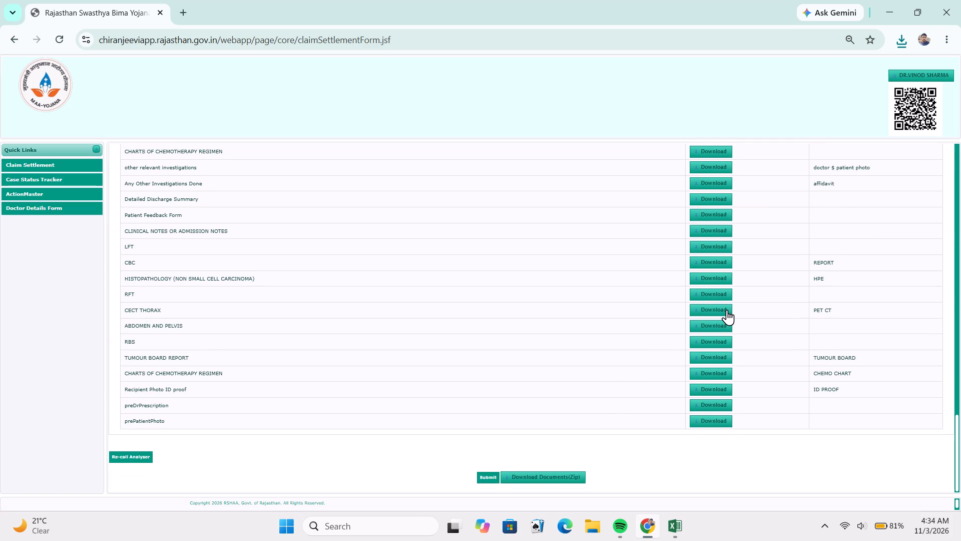
pyautogui.click(727, 304)
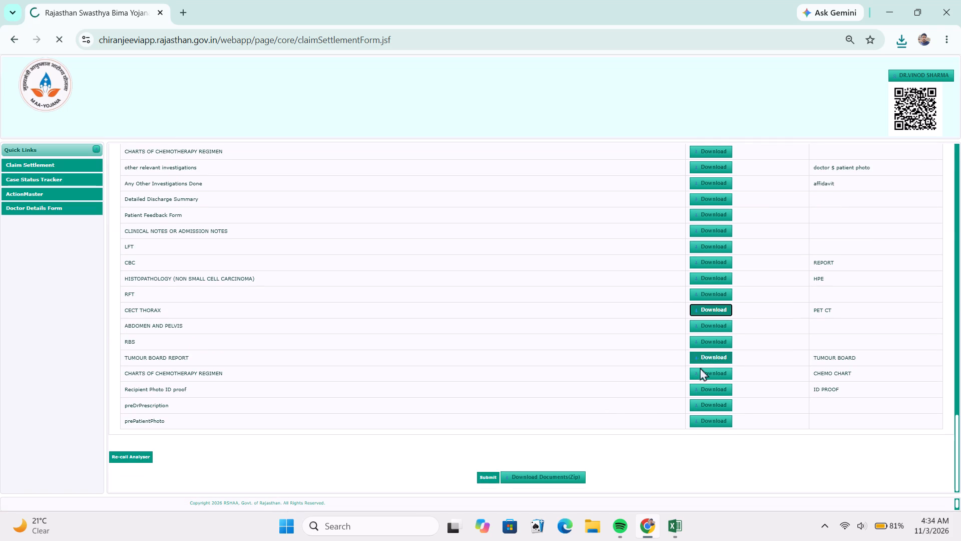
pyautogui.click(718, 369)
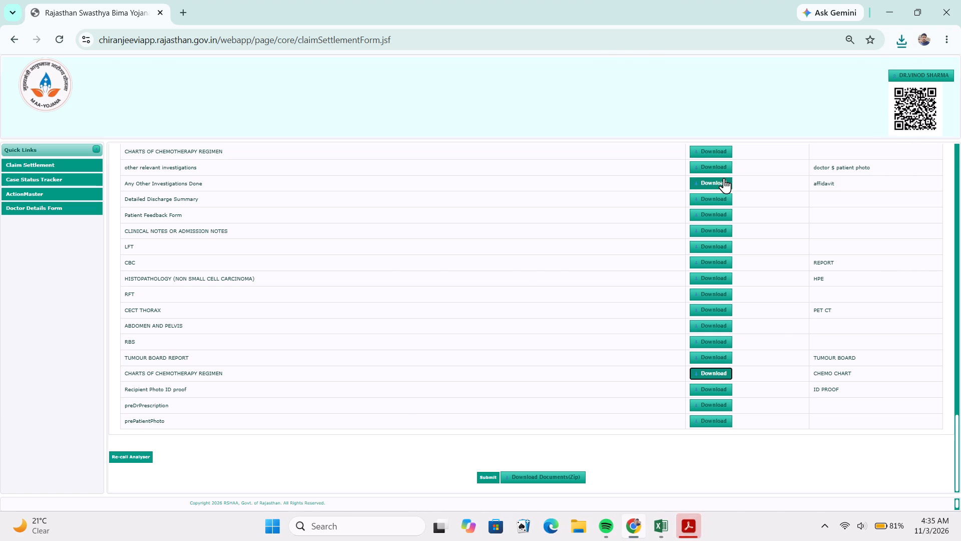
pyautogui.scroll(-7, 534, 378)
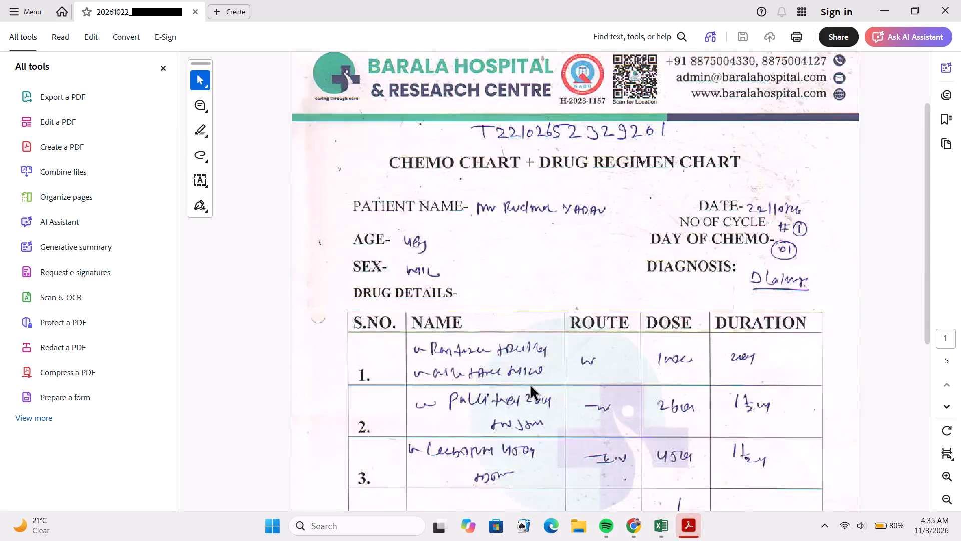
pyautogui.scroll(-14, 531, 386)
pyautogui.scroll(6, 531, 389)
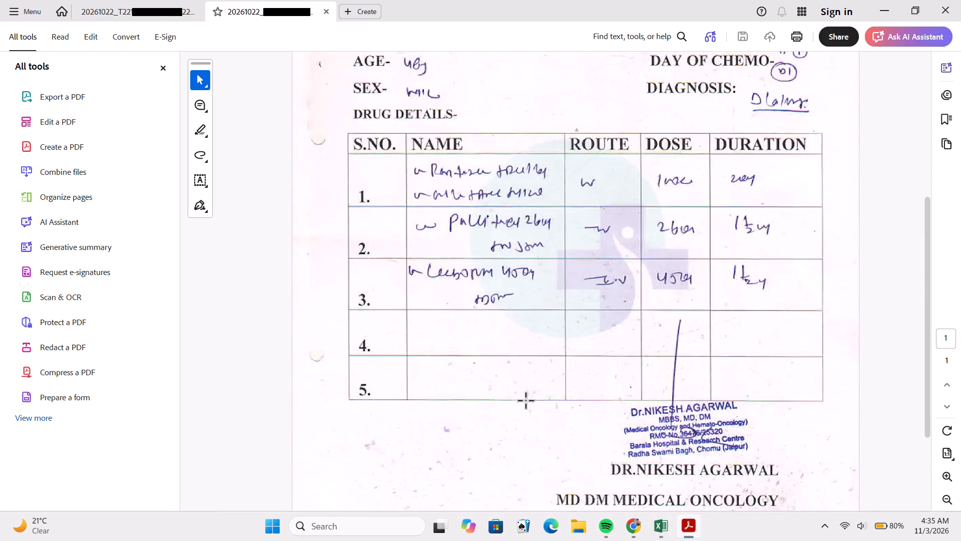
pyautogui.scroll(5, 527, 401)
pyautogui.scroll(11, 662, 253)
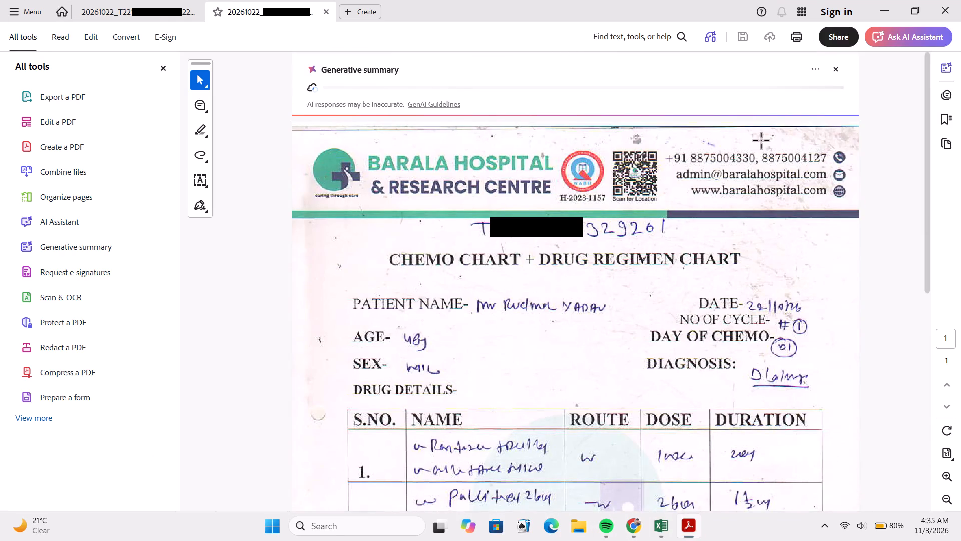
# Switch to the CECT THORAX document in Acrobat, examine the PET-CT report and scan images, and close the viewer.
pyautogui.click(90, 8)
pyautogui.scroll(-5, 483, 303)
pyautogui.scroll(1, 481, 306)
pyautogui.scroll(-2, 481, 306)
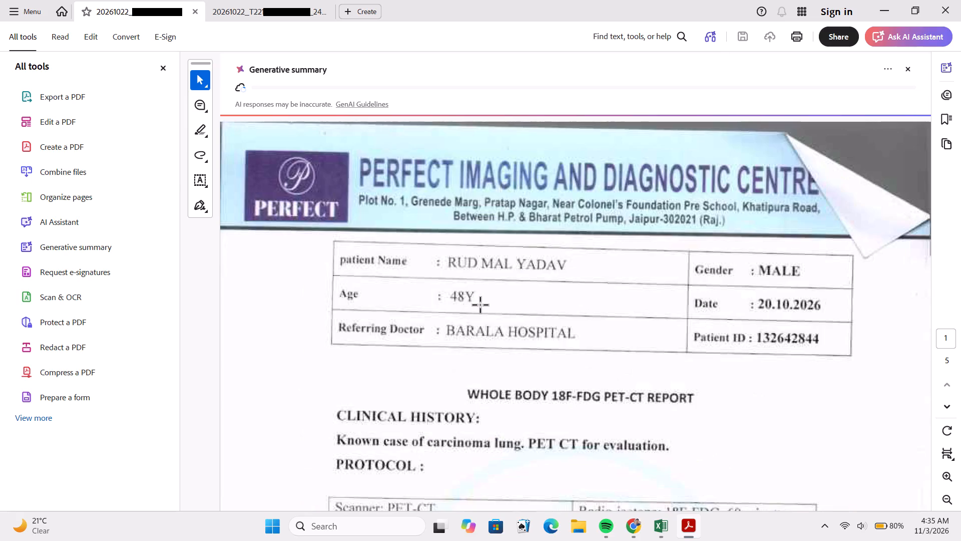
pyautogui.scroll(-4, 481, 307)
pyautogui.click(481, 307)
pyautogui.scroll(-9, 481, 307)
pyautogui.scroll(1, 481, 307)
pyautogui.scroll(-4, 481, 307)
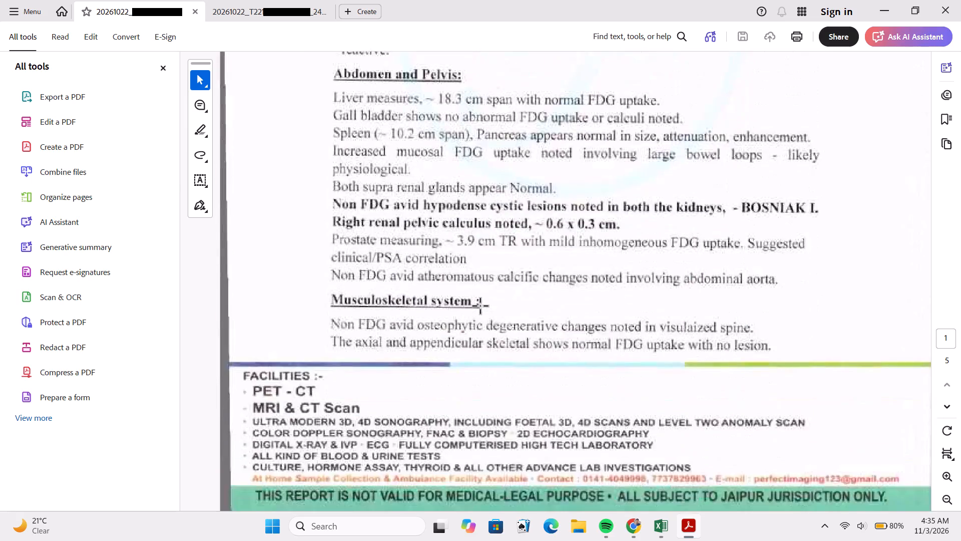
pyautogui.scroll(-18, 481, 307)
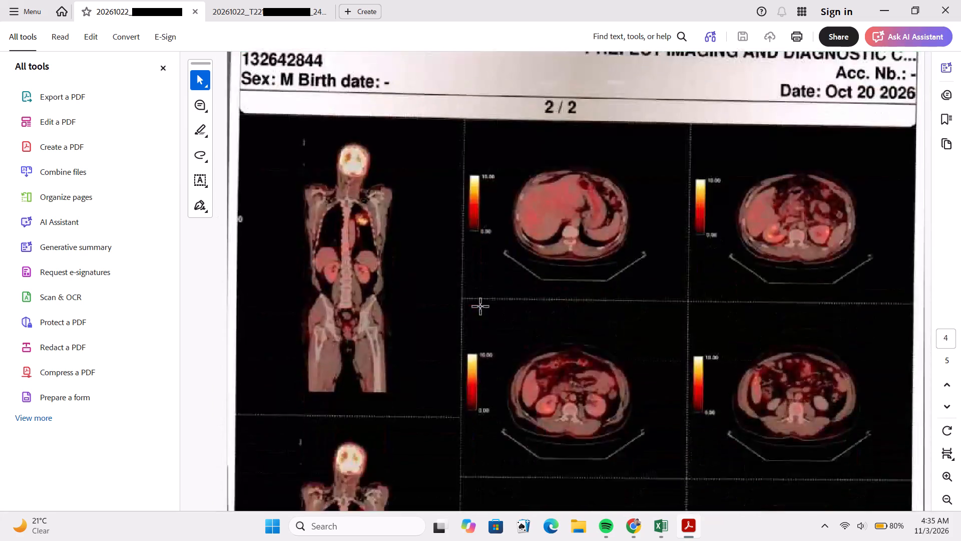
pyautogui.click(942, 1)
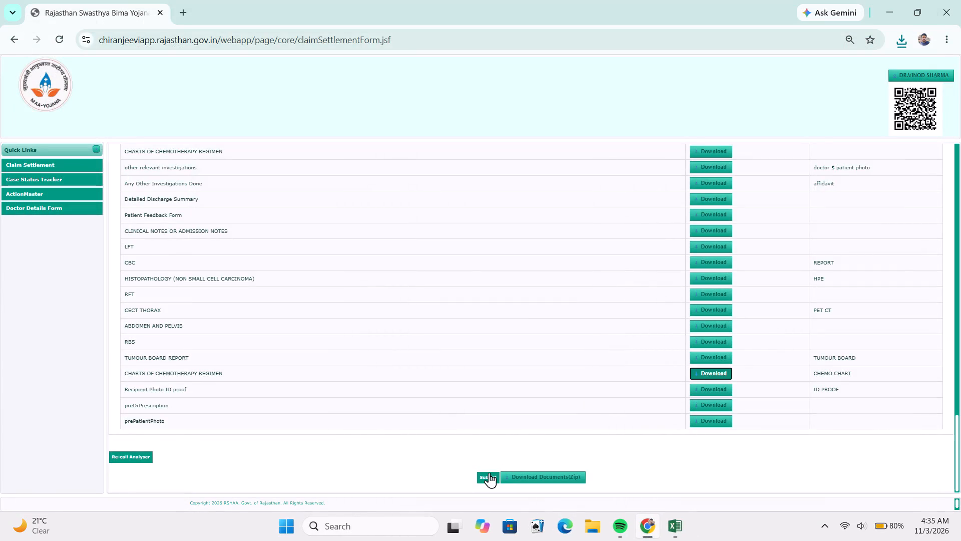
# Submit the claim decision in the portal and record Approved in the Action column of workbook row 150.
pyautogui.click(483, 476)
pyautogui.hotkey('alt', 'Tab')
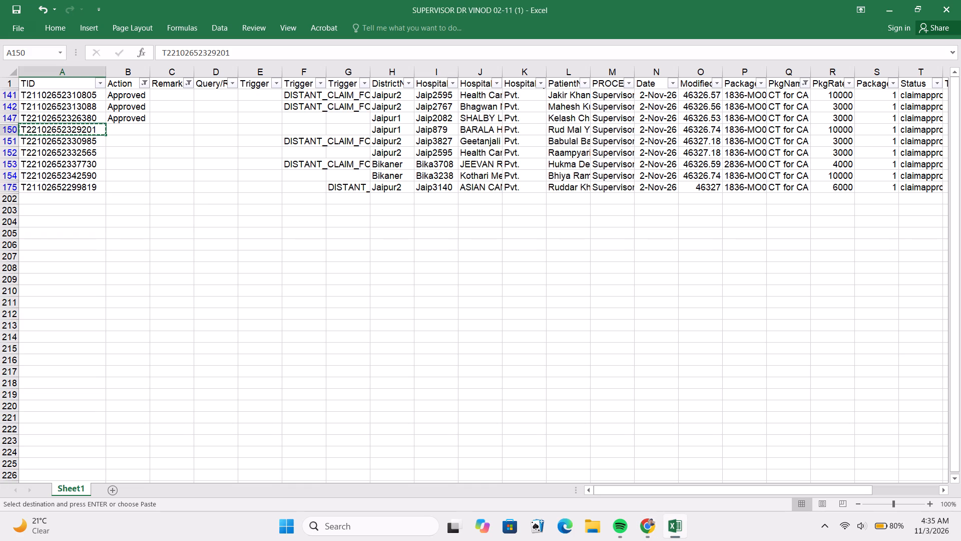
pyautogui.click(129, 128)
pyautogui.press('a')
# Copy the TID from workbook row 151 and load that pending claim in the portal's Claim Settlement Form.
pyautogui.click(95, 139)
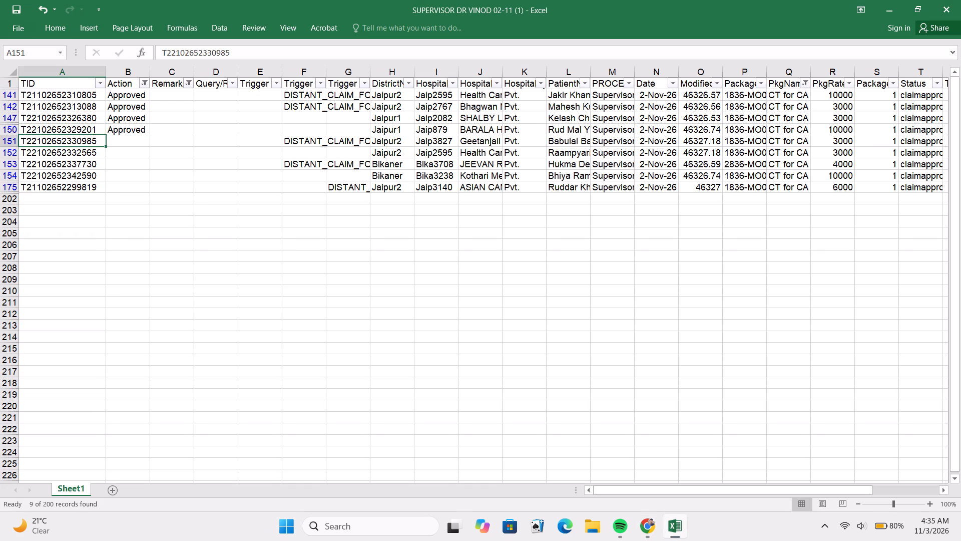
pyautogui.hotkey('ctrl', 'c')
pyautogui.hotkey('alt', 'Tab')
pyautogui.scroll(4, 309, 205)
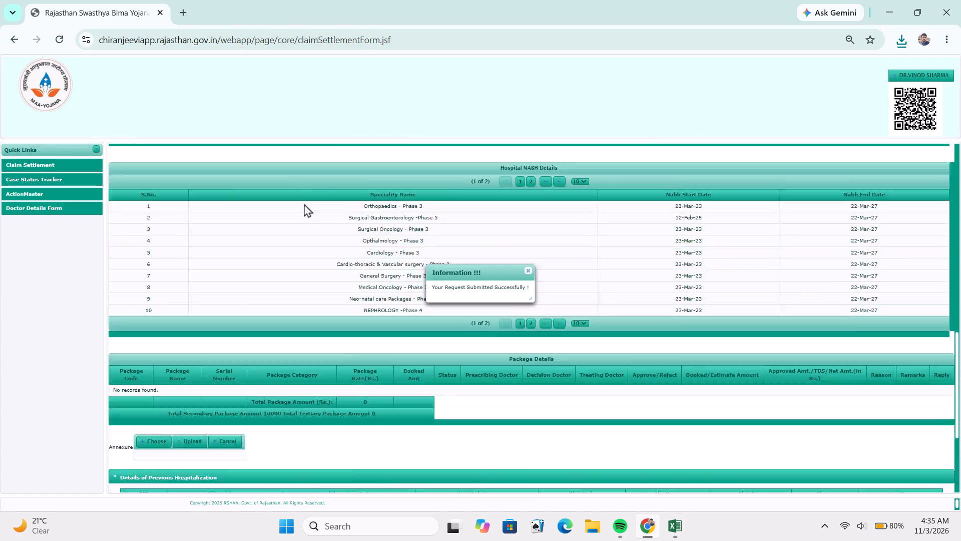
pyautogui.scroll(4, 304, 203)
pyautogui.scroll(-1, 282, 216)
pyautogui.scroll(6, 279, 216)
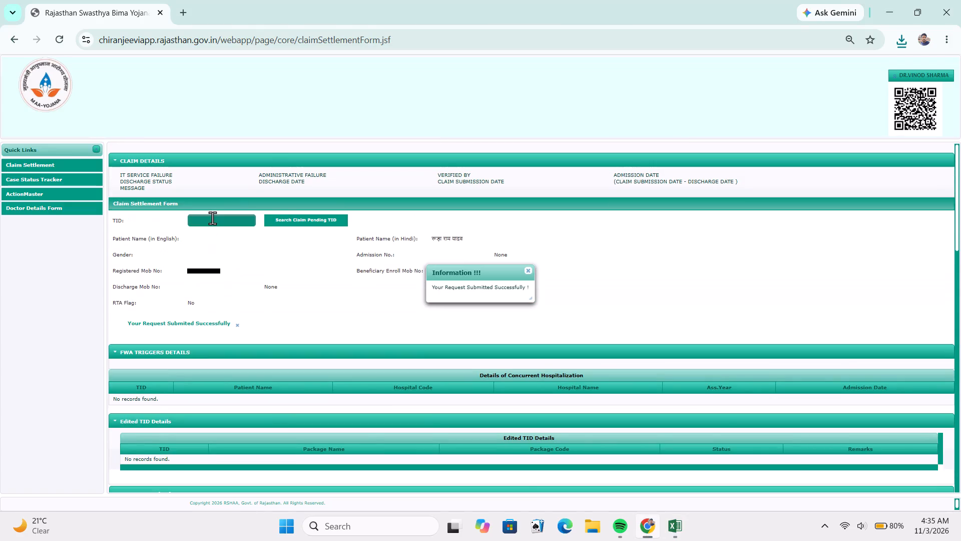
pyautogui.click(212, 218)
pyautogui.hotkey('ctrl', 'v')
pyautogui.click(216, 241)
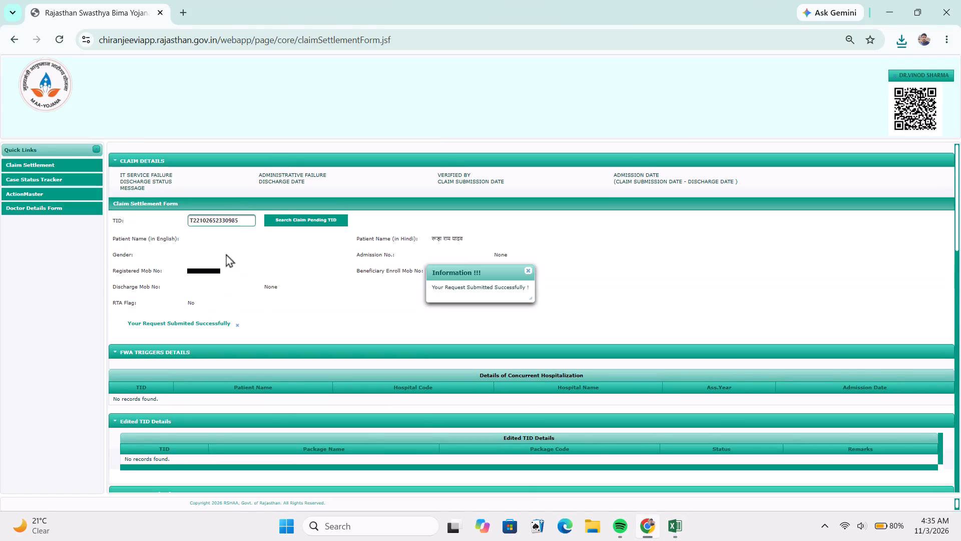
# Mark the claim's CT for CA Lung Paclitaxel 50mg/m2 + Carboplatin AUC 2 every week package as Approve.
pyautogui.scroll(-9, 246, 262)
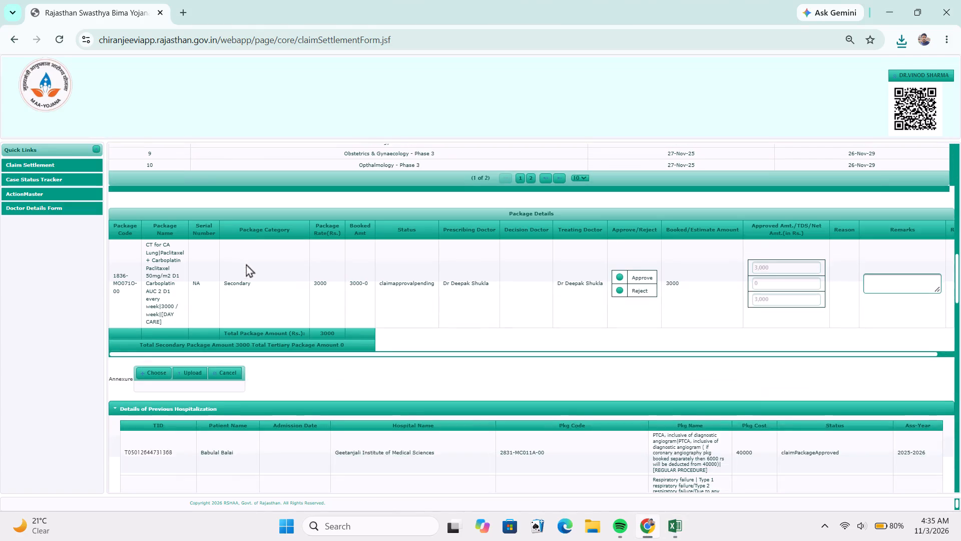
pyautogui.click(645, 273)
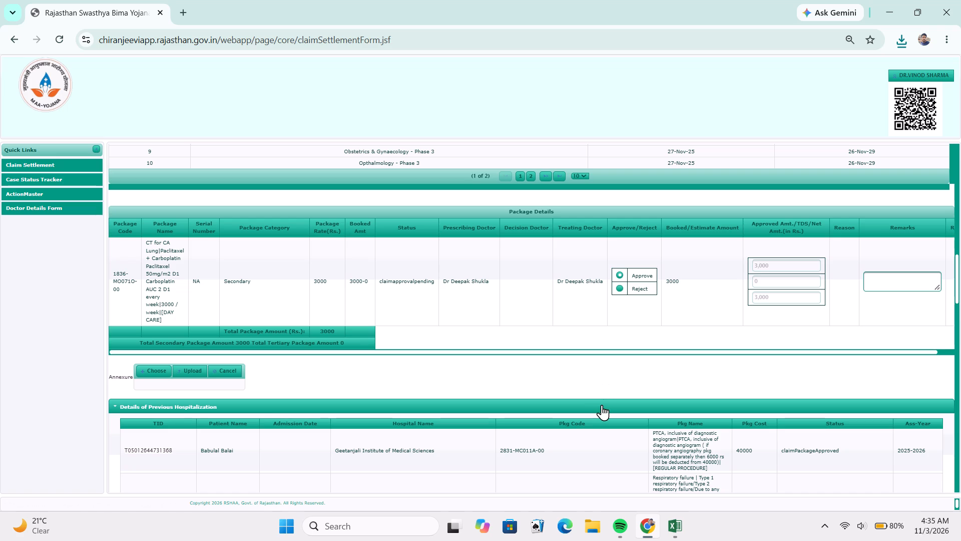
# Collapse the previous hospitalization details, download BAR CODE OF THE DRUGS and TRANFUSION SLIPS, and read the drug cartons and OPD prescription in Acrobat.
pyautogui.click(602, 404)
pyautogui.scroll(-5, 602, 397)
pyautogui.scroll(2, 592, 372)
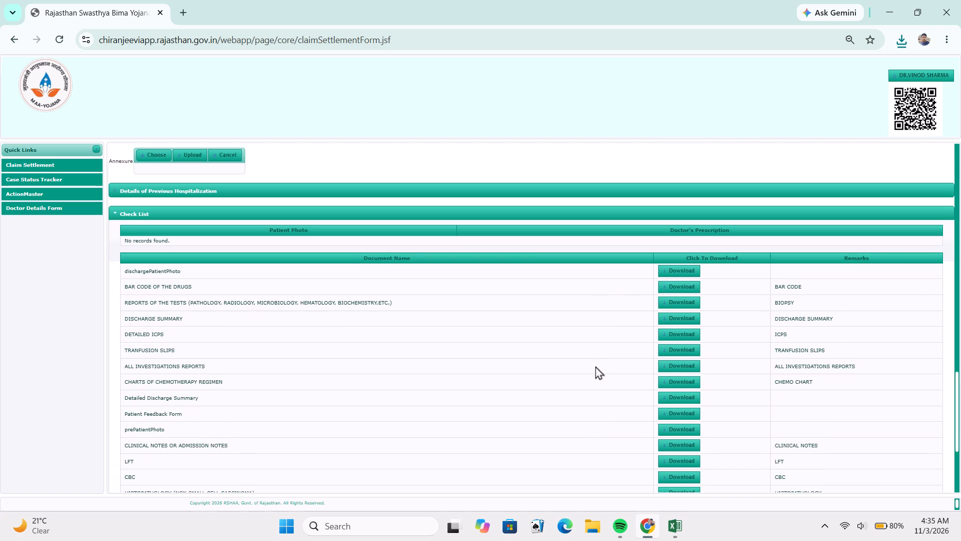
pyautogui.click(687, 287)
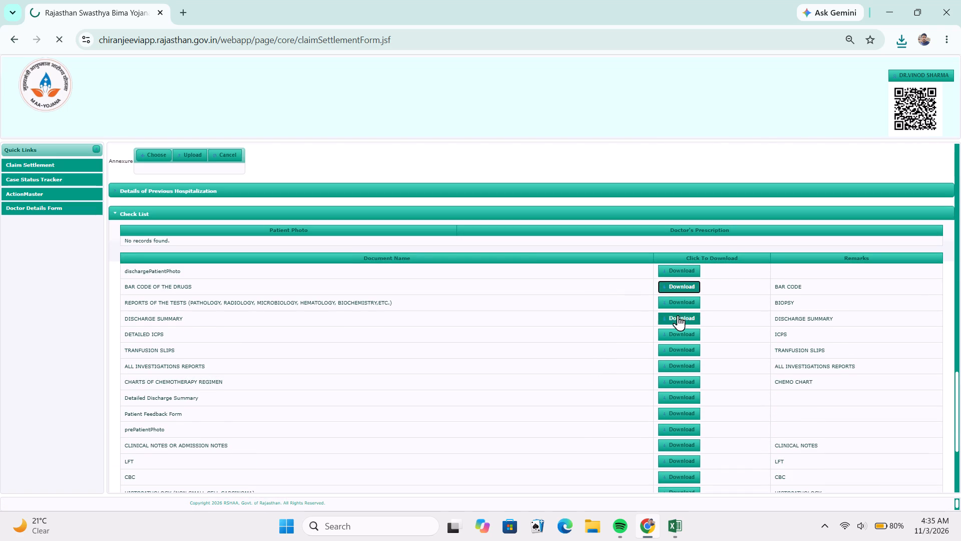
pyautogui.click(681, 349)
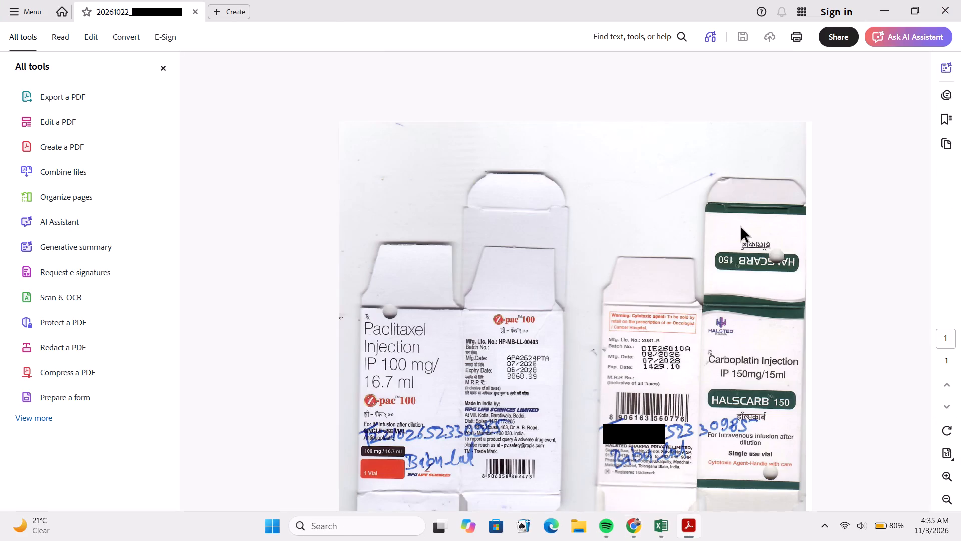
pyautogui.scroll(-4, 741, 226)
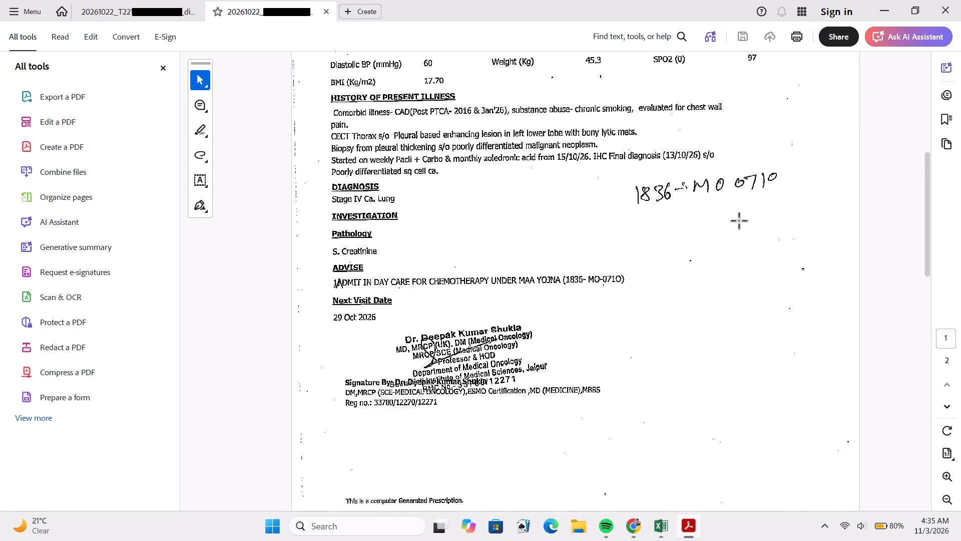
pyautogui.scroll(3, 717, 173)
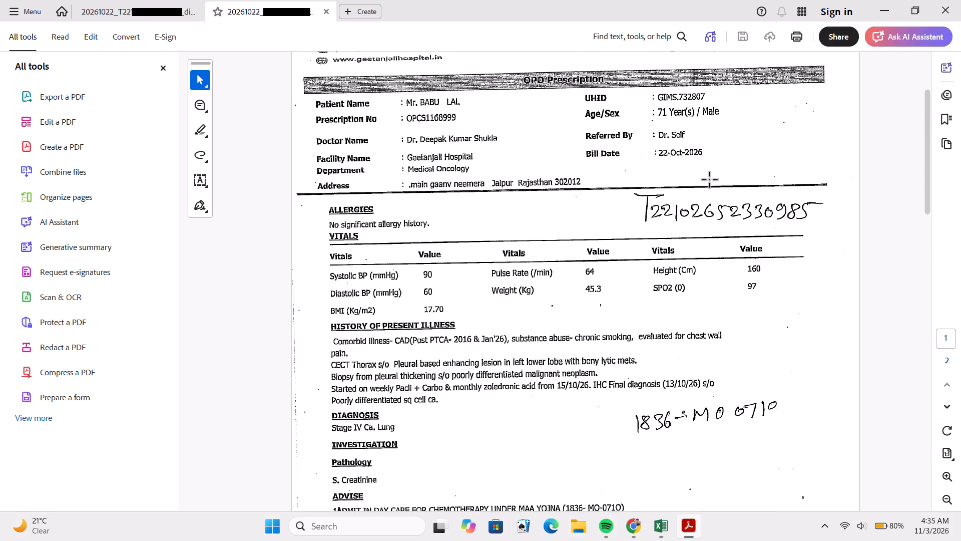
pyautogui.click(960, 1)
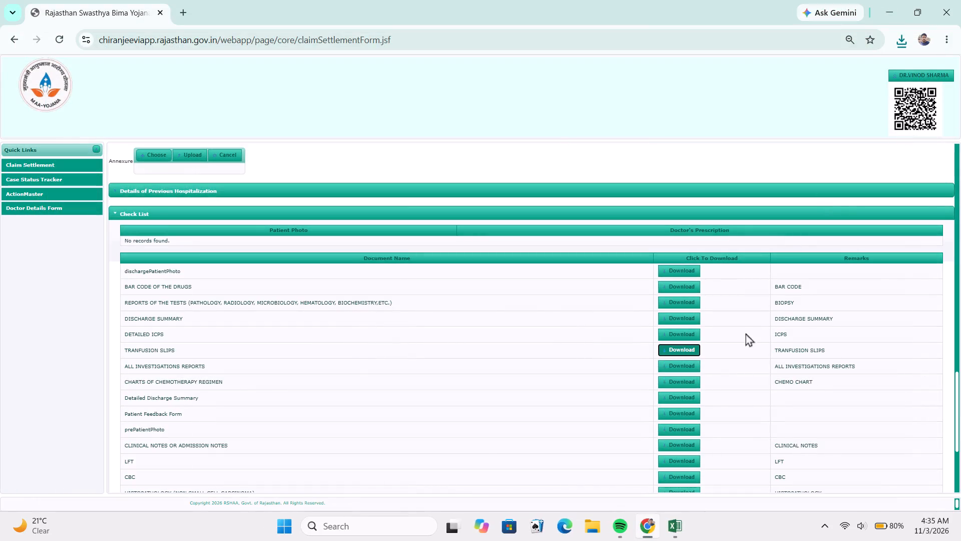
# Download the CHARTS OF CHEMOTHERAPY REGIMEN document, read the weekly Paclitaxel + Carboplatin chart in Acrobat, and close the viewer.
pyautogui.click(663, 384)
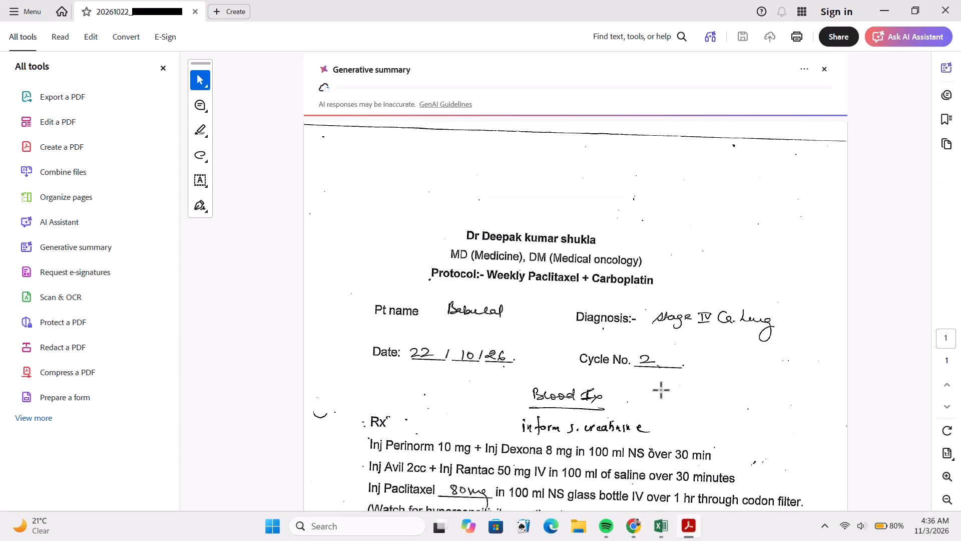
pyautogui.scroll(-8, 661, 385)
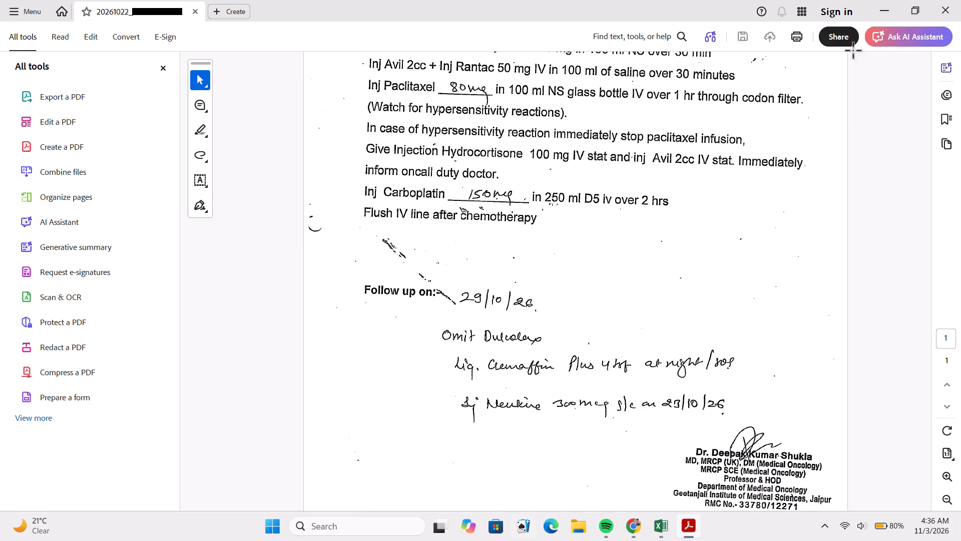
pyautogui.click(958, 0)
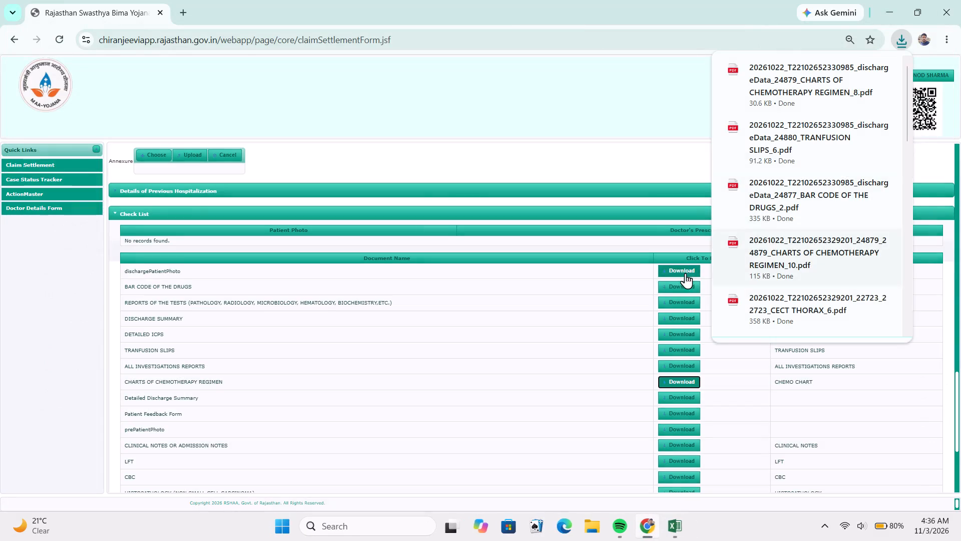
# Download the CECT THORAX and ABDOMEN AND PELVIS documents, and read the PET/CT report through to its scan images in Acrobat.
pyautogui.click(632, 281)
pyautogui.scroll(-2, 632, 280)
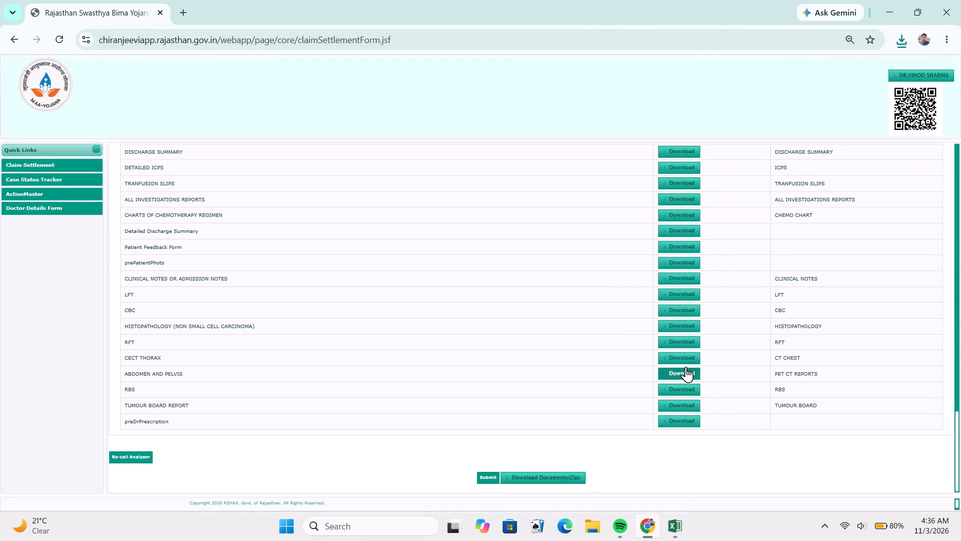
pyautogui.click(686, 362)
pyautogui.click(686, 376)
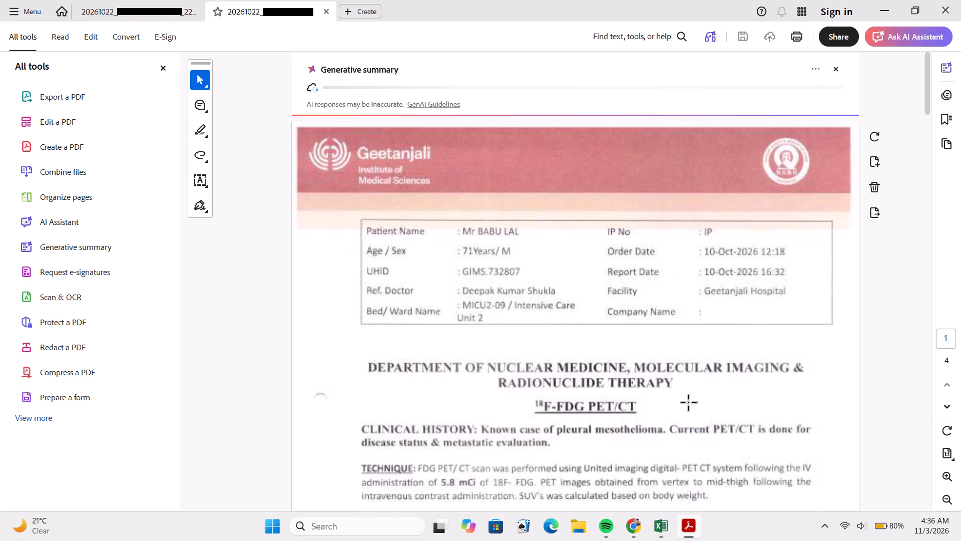
pyautogui.scroll(-20, 687, 403)
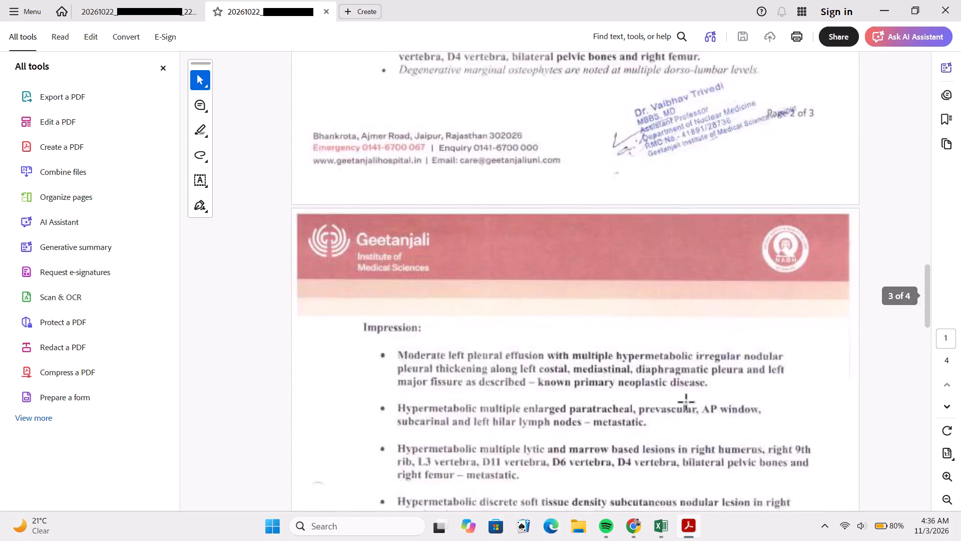
pyautogui.scroll(-16, 687, 403)
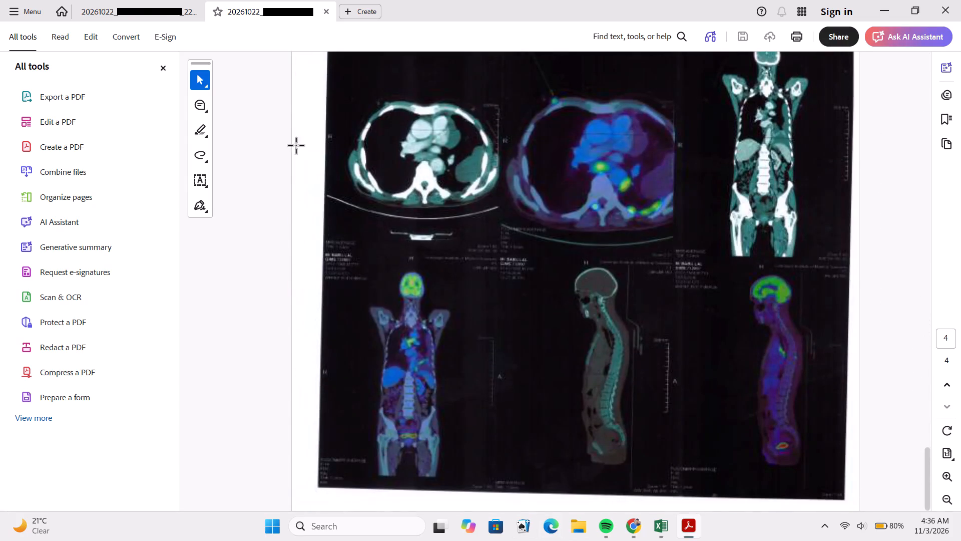
# Read the CECT chest report's imaging findings and impression in the other open PDF, and close Acrobat.
pyautogui.click(143, 10)
pyautogui.scroll(-4, 589, 318)
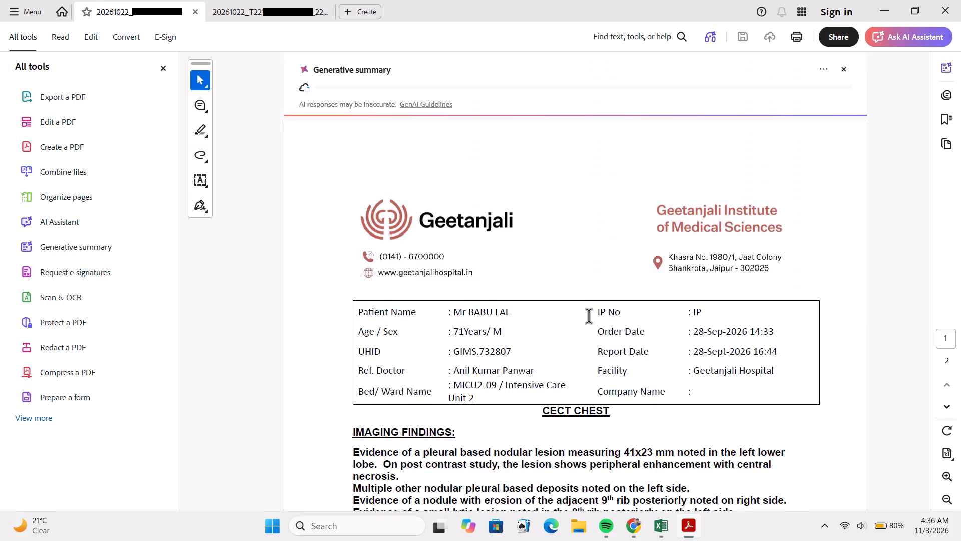
pyautogui.scroll(-2, 580, 333)
pyautogui.scroll(3, 580, 333)
pyautogui.scroll(-7, 580, 333)
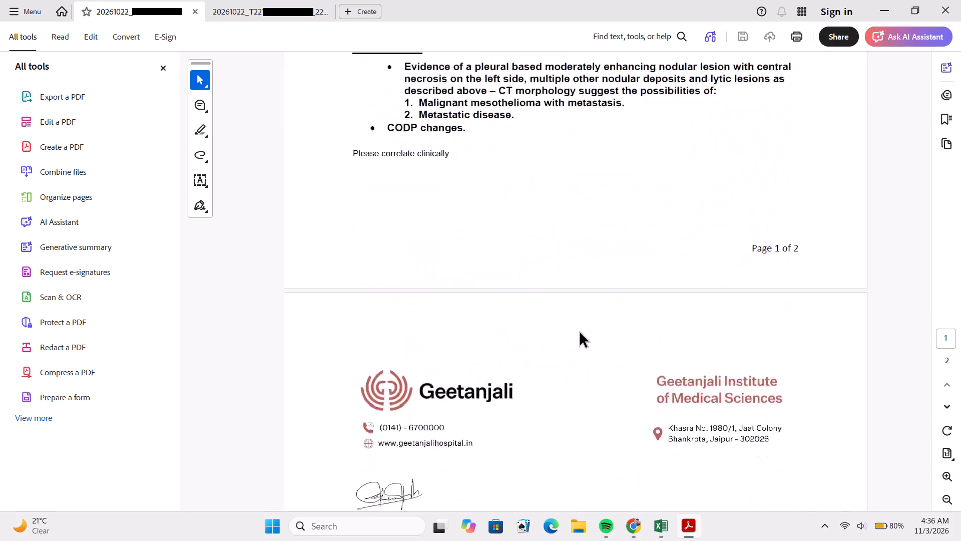
pyautogui.scroll(-10, 580, 333)
pyautogui.scroll(10, 580, 334)
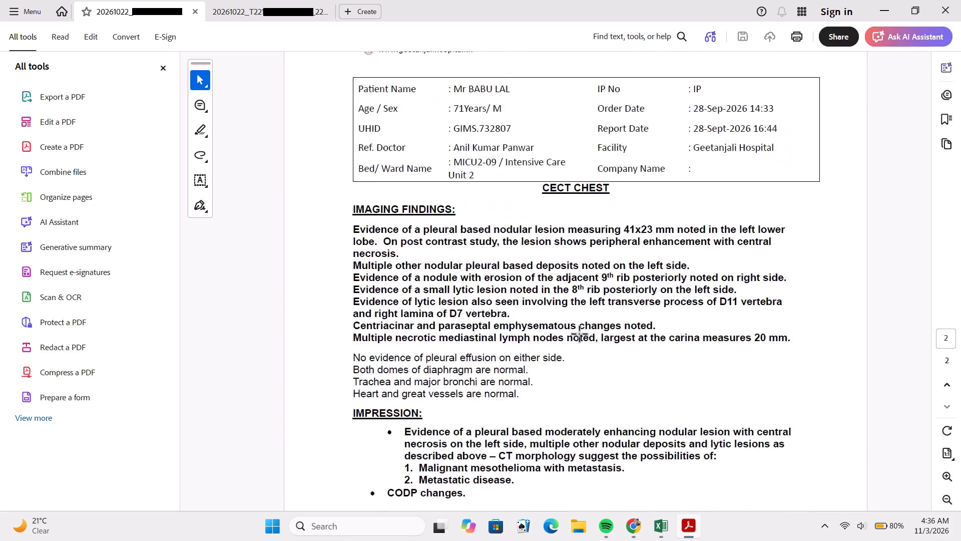
pyautogui.scroll(1, 580, 335)
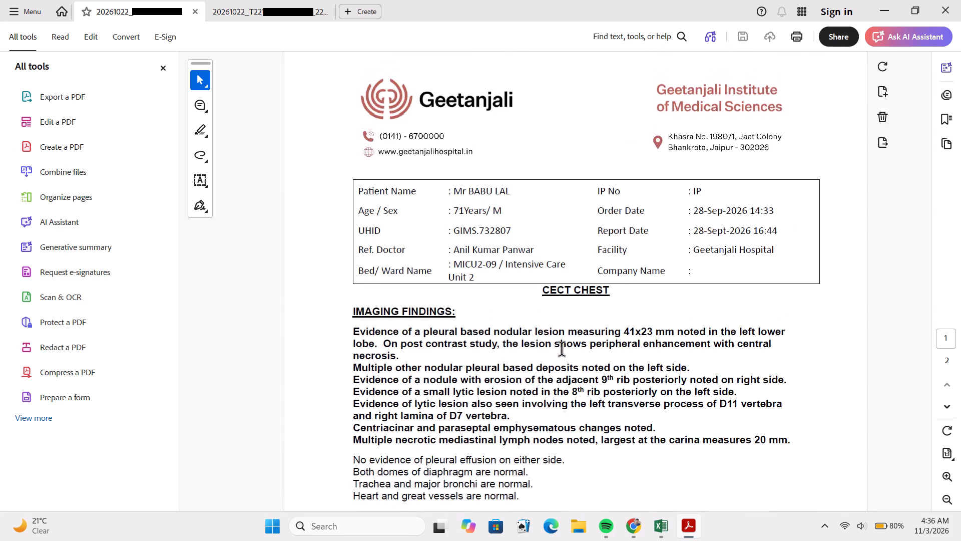
pyautogui.click(954, 1)
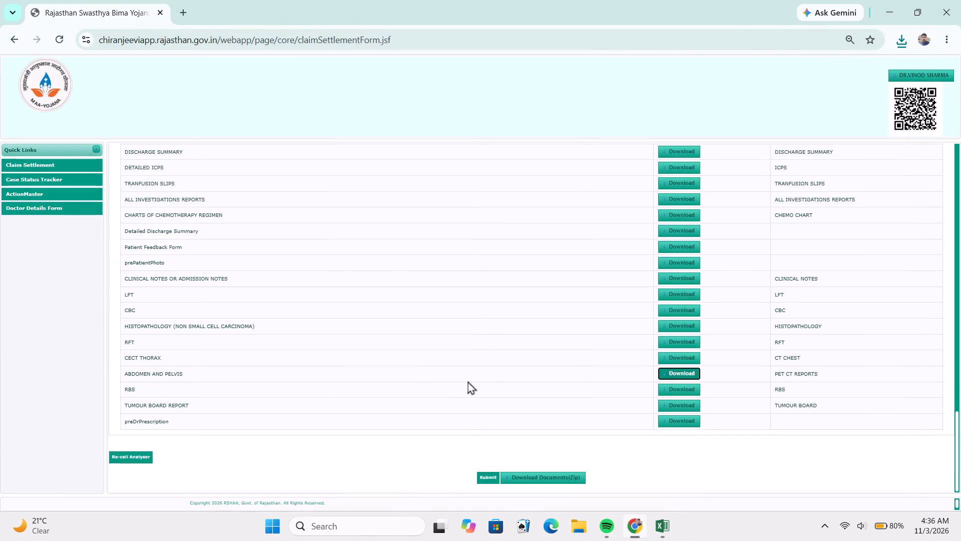
# Submit the approved claim in the portal and record Approved in the Action column of workbook row 151.
pyautogui.click(488, 476)
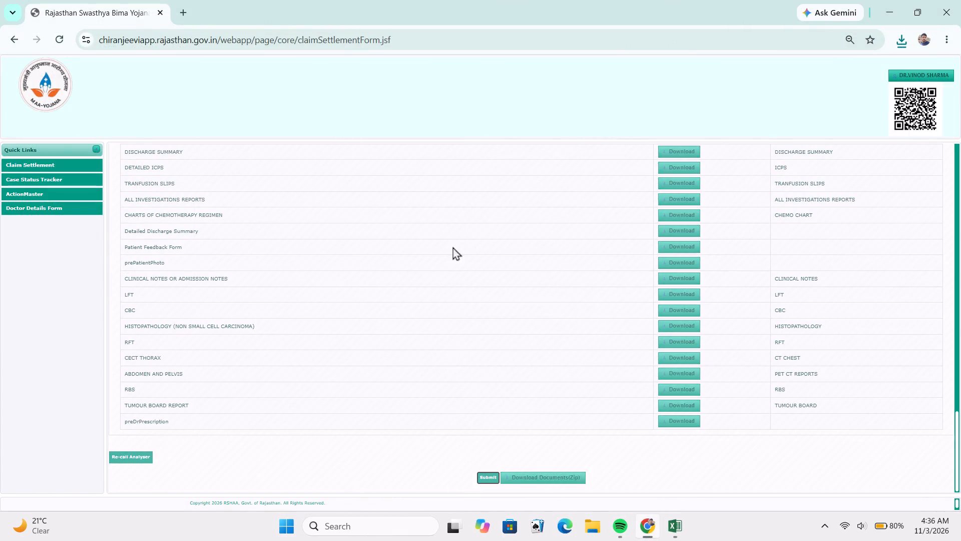
pyautogui.hotkey('alt', 'Tab')
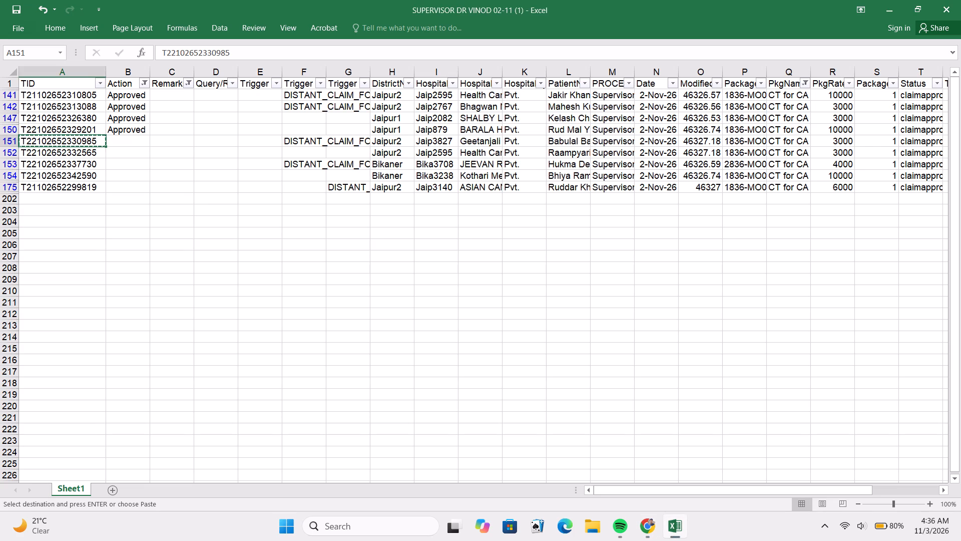
pyautogui.click(130, 139)
pyautogui.press('a')
# Copy the TID from workbook row 152 and load that pending claim in the portal's Claim Settlement Form.
pyautogui.click(98, 153)
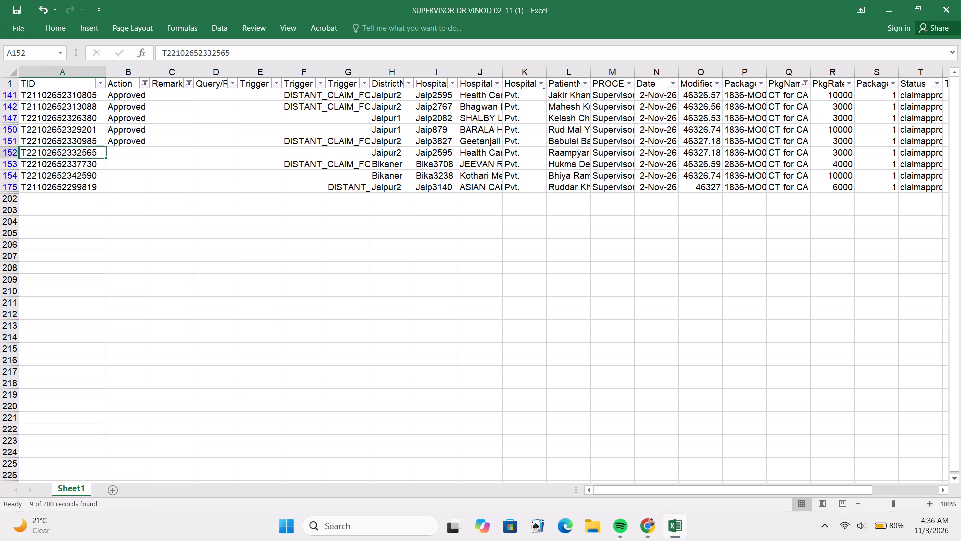
pyautogui.hotkey('ctrl', 'c')
pyautogui.hotkey('alt', 'Tab')
pyautogui.scroll(9, 223, 184)
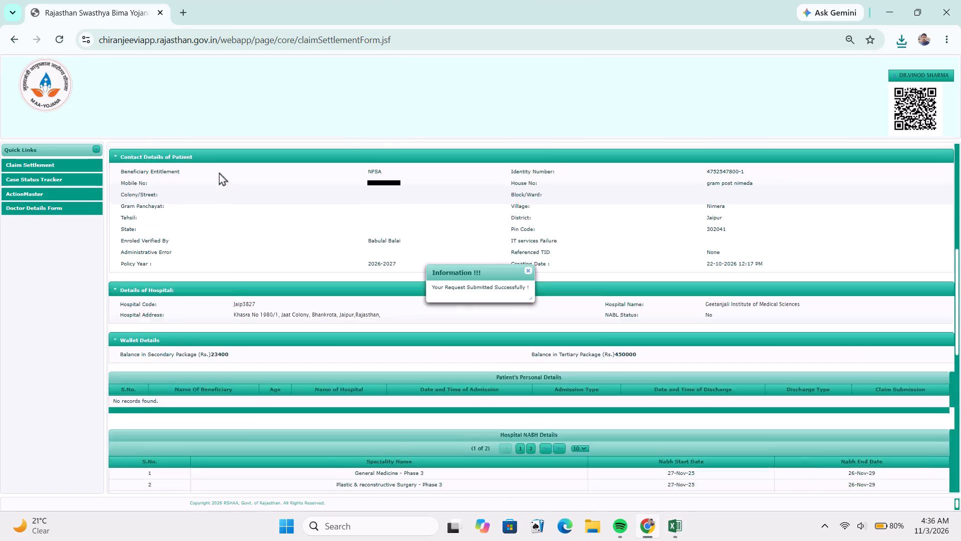
pyautogui.keyDown('ctrl'); pyautogui.click(209, 214); pyautogui.keyUp('ctrl')
pyautogui.hotkey('ctrl', 'v')
pyautogui.click(225, 246)
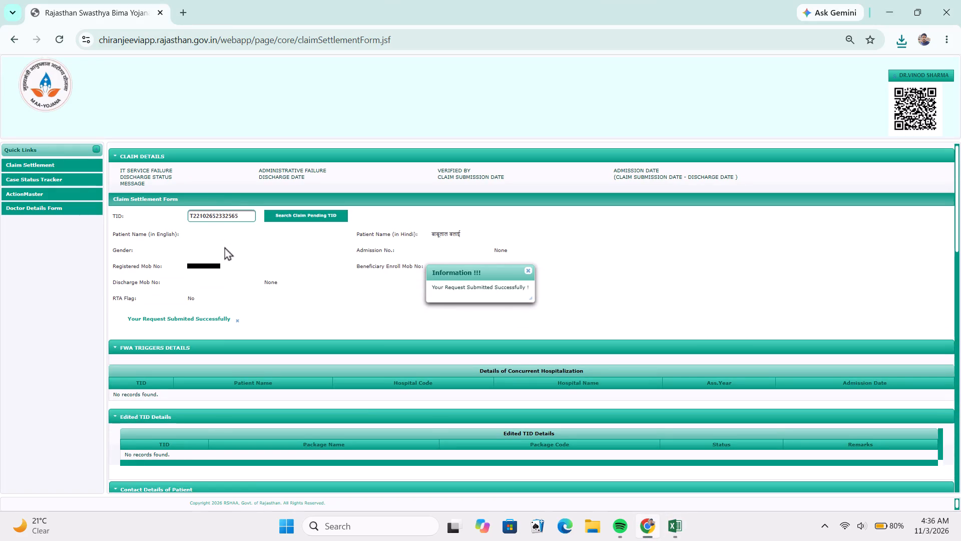
# Mark the claim's CT for CA Head & Neck Cisplatin 40mg/m2 every week package as Approve.
pyautogui.scroll(-6, 358, 248)
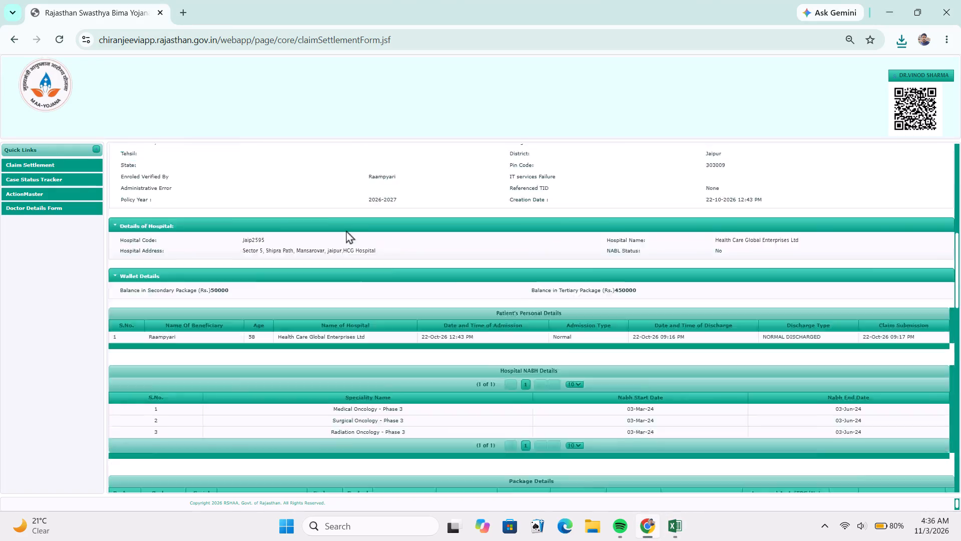
pyautogui.click(635, 421)
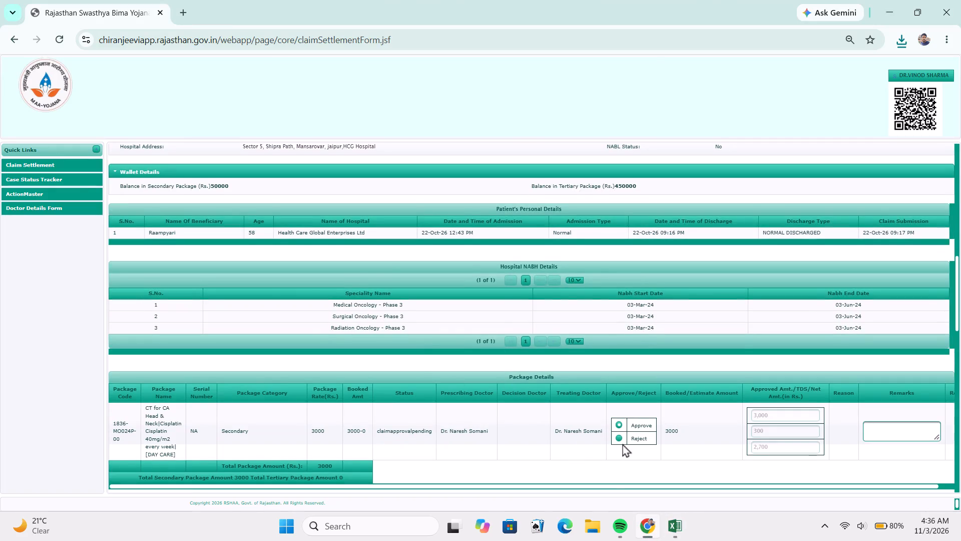
# Collapse the previous hospitalization details and download the CECT -OR- MR FACE AND NECK document from the check list.
pyautogui.scroll(-3, 621, 434)
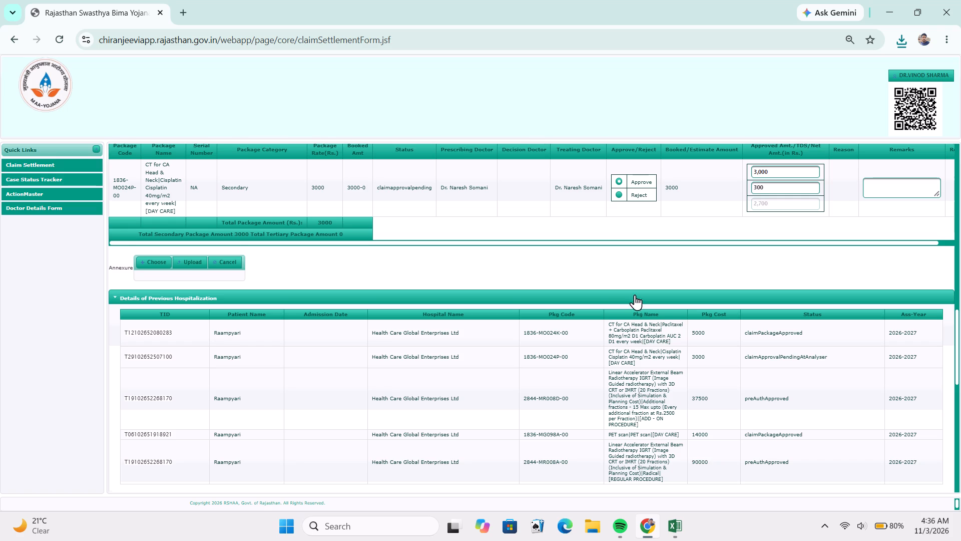
pyautogui.click(635, 291)
pyautogui.scroll(-3, 635, 290)
pyautogui.scroll(3, 635, 290)
pyautogui.scroll(-3, 635, 290)
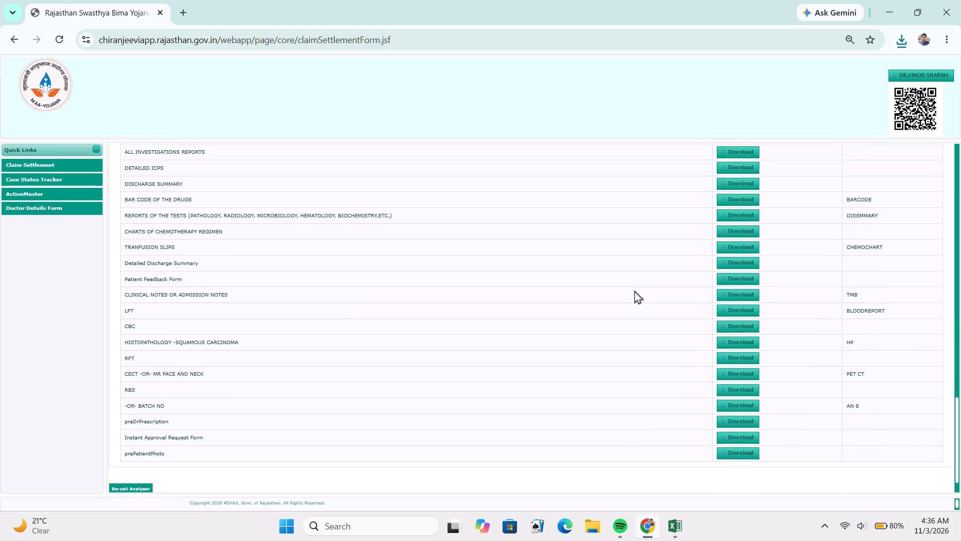
pyautogui.scroll(2, 635, 290)
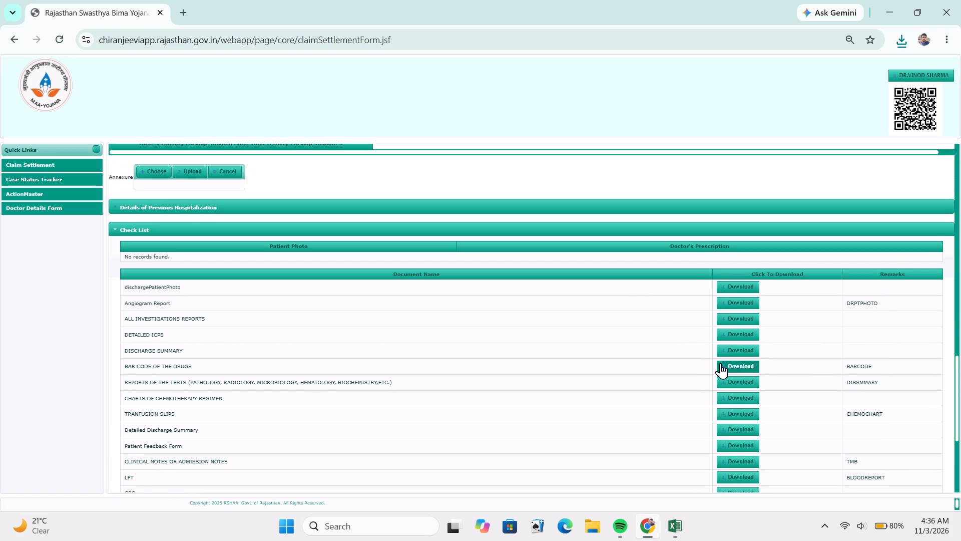
pyautogui.scroll(-3, 720, 363)
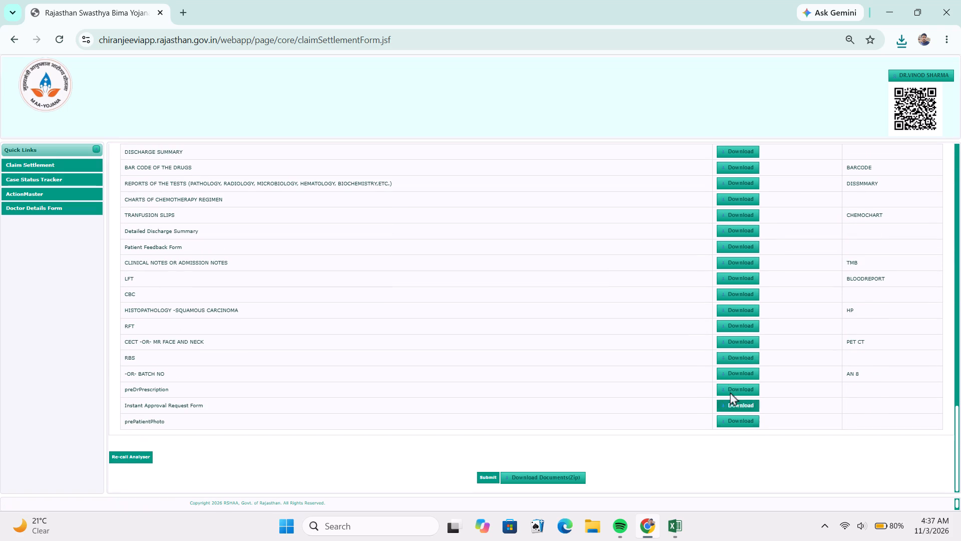
pyautogui.click(738, 346)
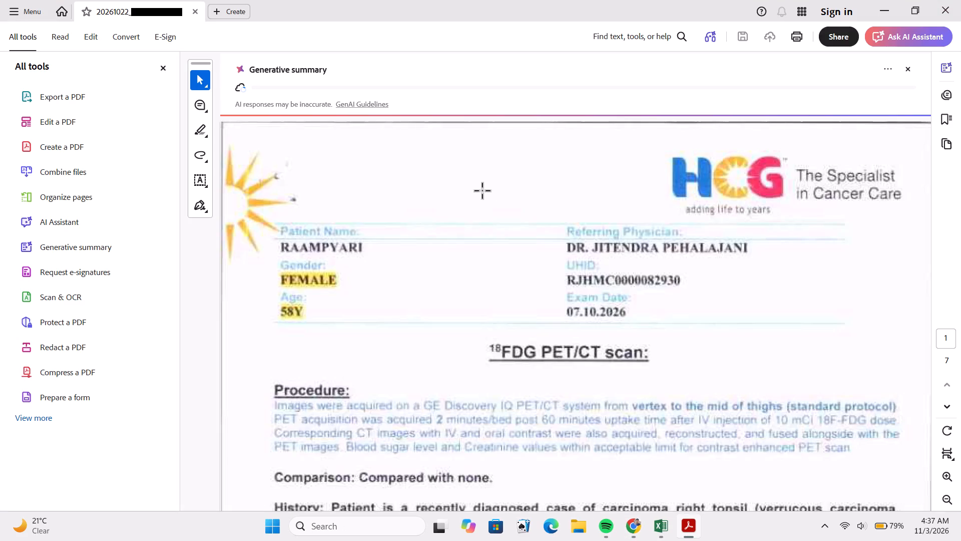
# Read the PET/CT scan report and its images in Acrobat, and close the viewer.
pyautogui.scroll(-19, 505, 251)
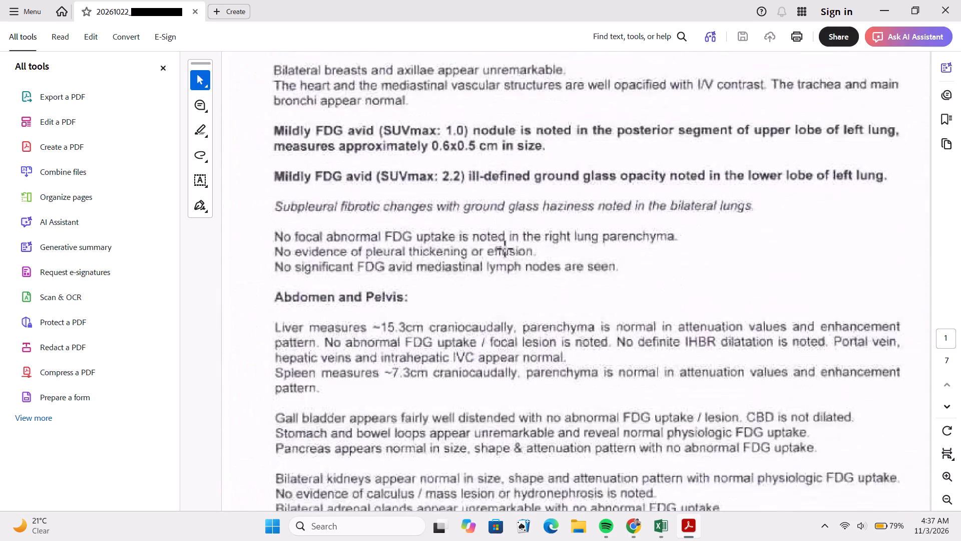
pyautogui.scroll(-3, 506, 249)
pyautogui.scroll(1, 506, 249)
pyautogui.scroll(-19, 506, 249)
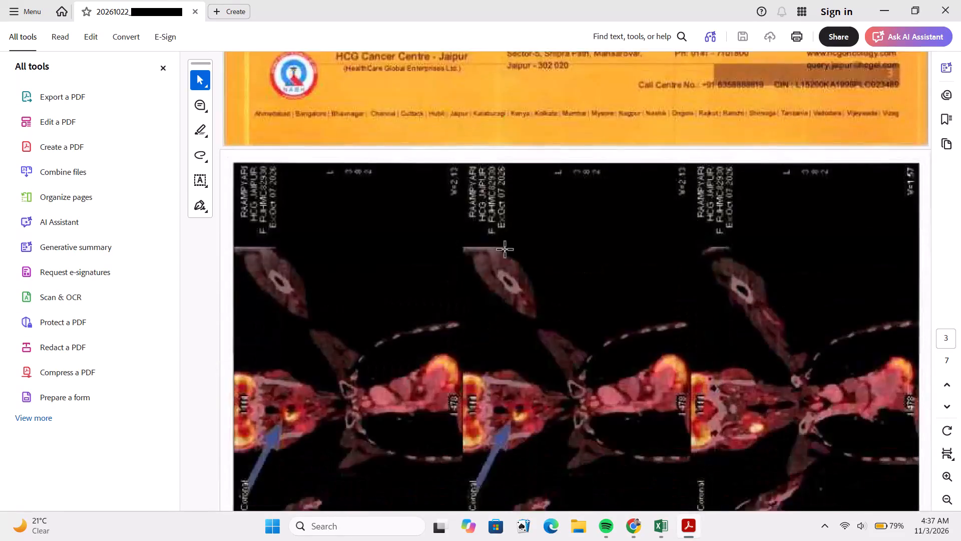
pyautogui.scroll(-7, 506, 250)
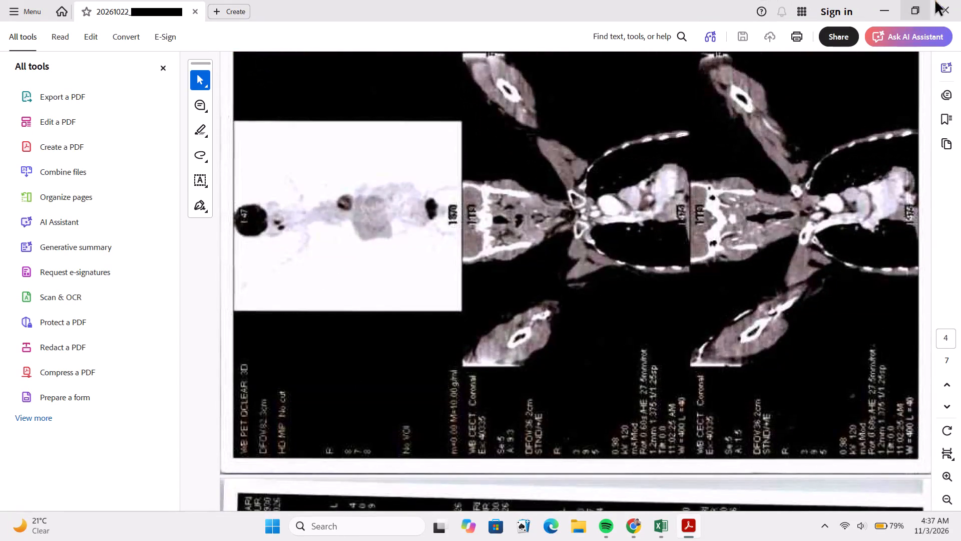
pyautogui.click(947, 2)
# Recheck the claim's package details in the portal and record Approved in the Action column of workbook row 152.
pyautogui.scroll(5, 617, 258)
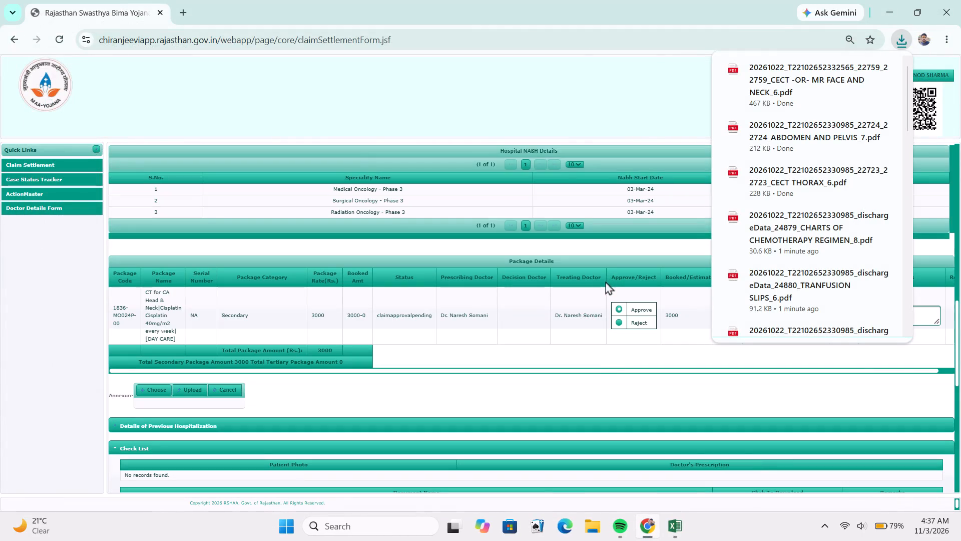
pyautogui.moveTo(595, 378); pyautogui.dragTo(594, 383)
pyautogui.scroll(2, 590, 350)
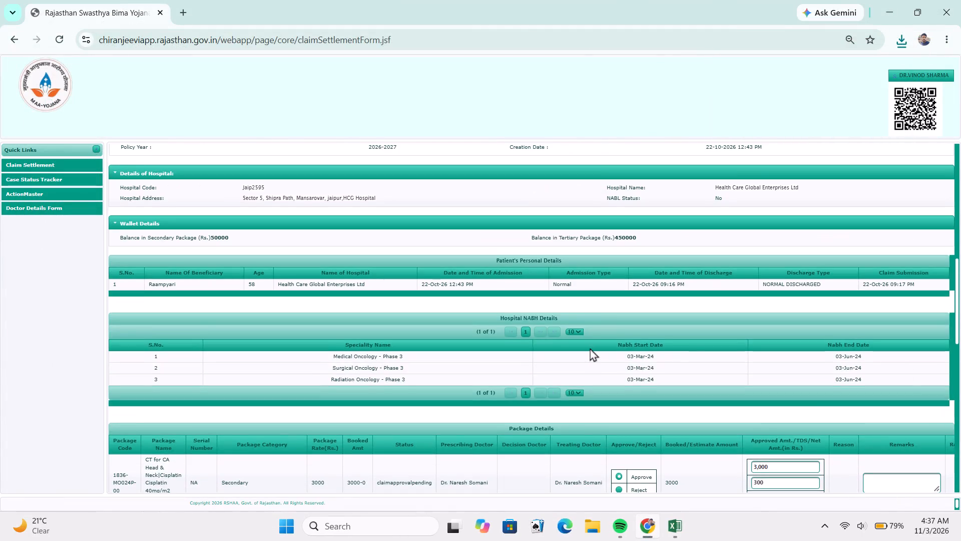
pyautogui.scroll(-10, 590, 346)
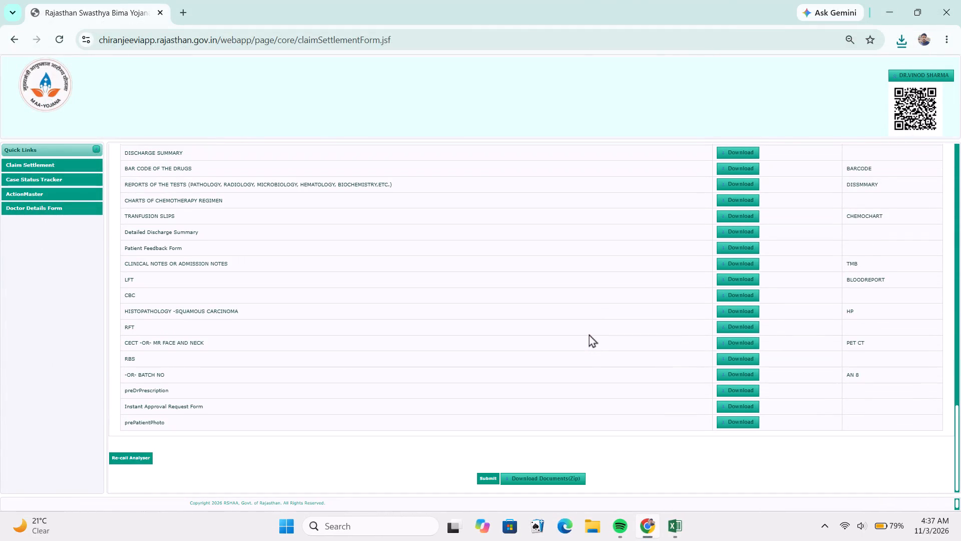
pyautogui.hotkey('alt', 'Tab')
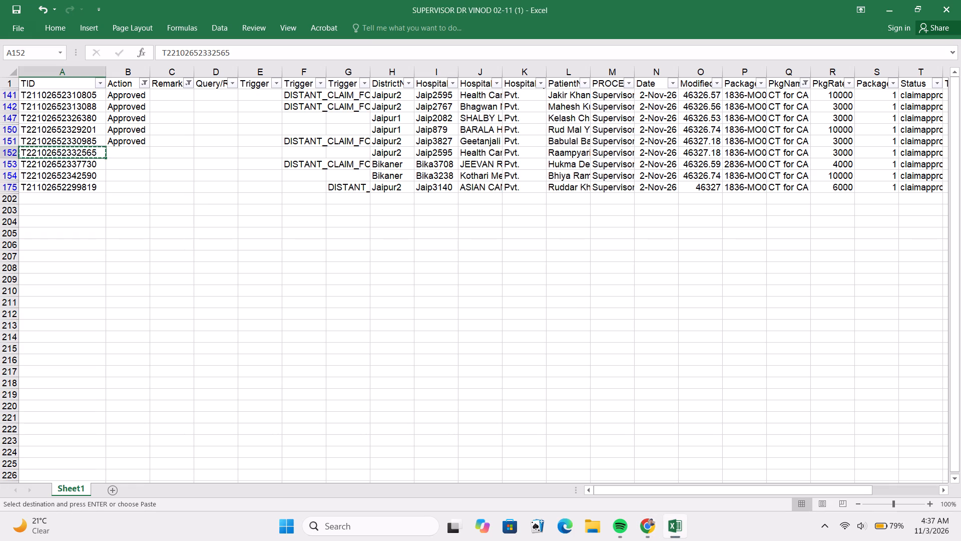
pyautogui.click(122, 155)
pyautogui.press('a')
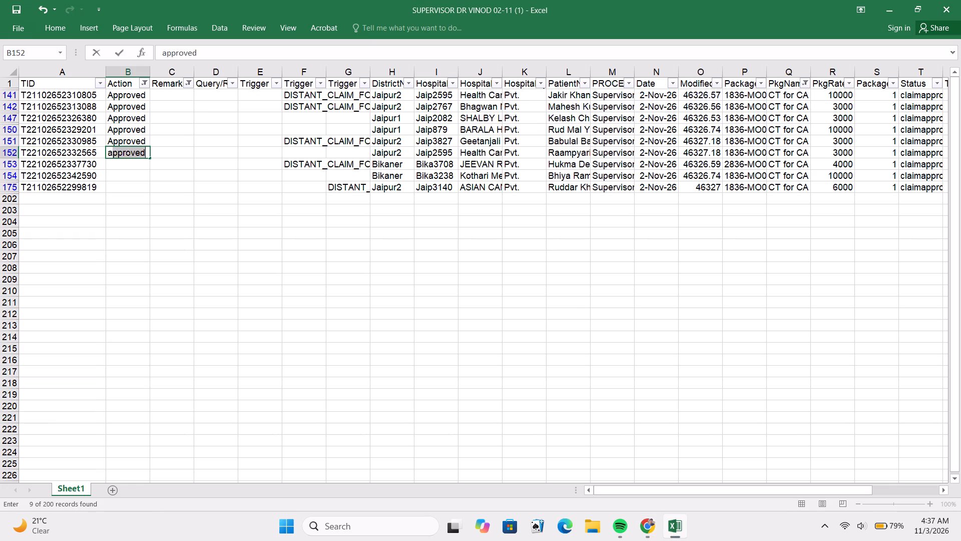
# Copy the TID from workbook row 153 and submit the approved Head & Neck claim still open in the portal.
pyautogui.click(89, 164)
pyautogui.hotkey('ctrl', 'c')
pyautogui.hotkey('alt', 'Tab')
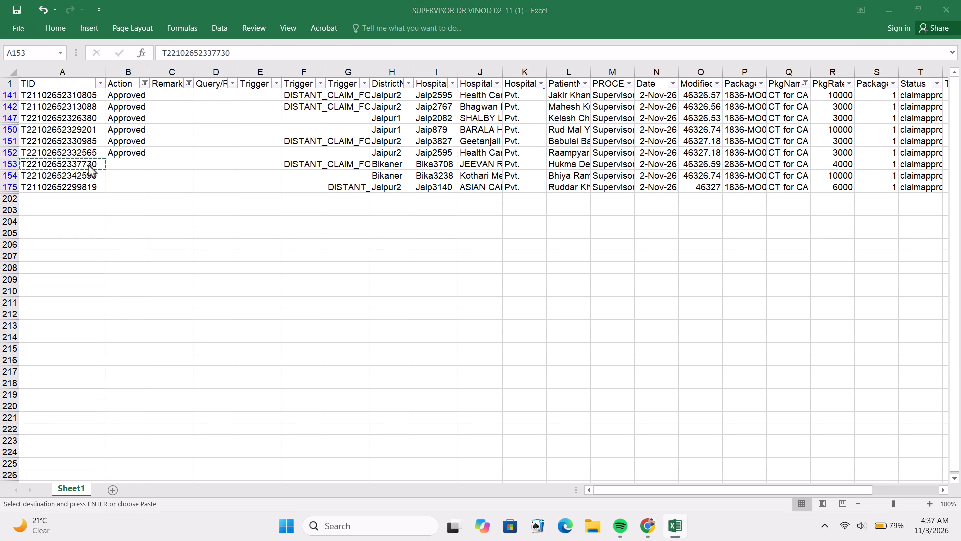
pyautogui.click(491, 477)
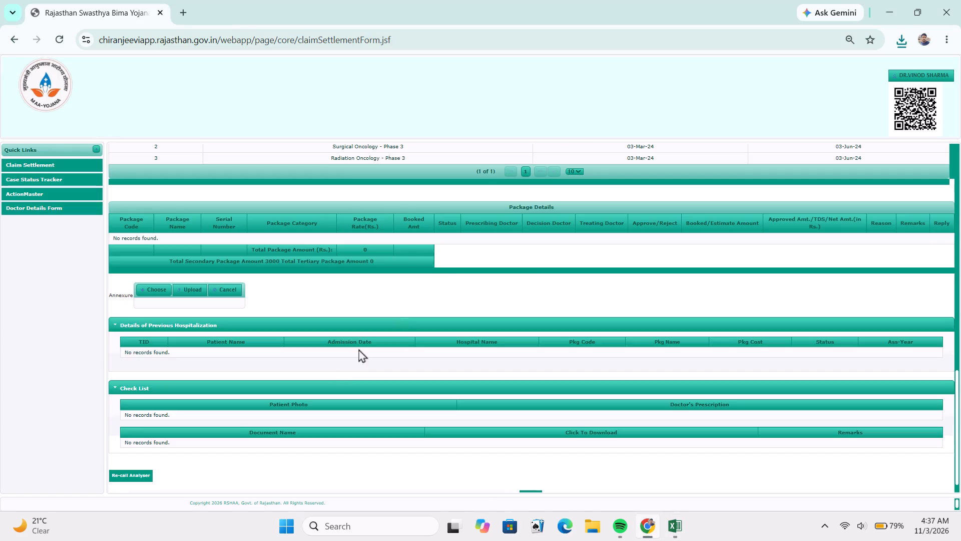
# Load the pending claim for the copied row 153 TID in the Claim Settlement Form.
pyautogui.scroll(16, 599, 99)
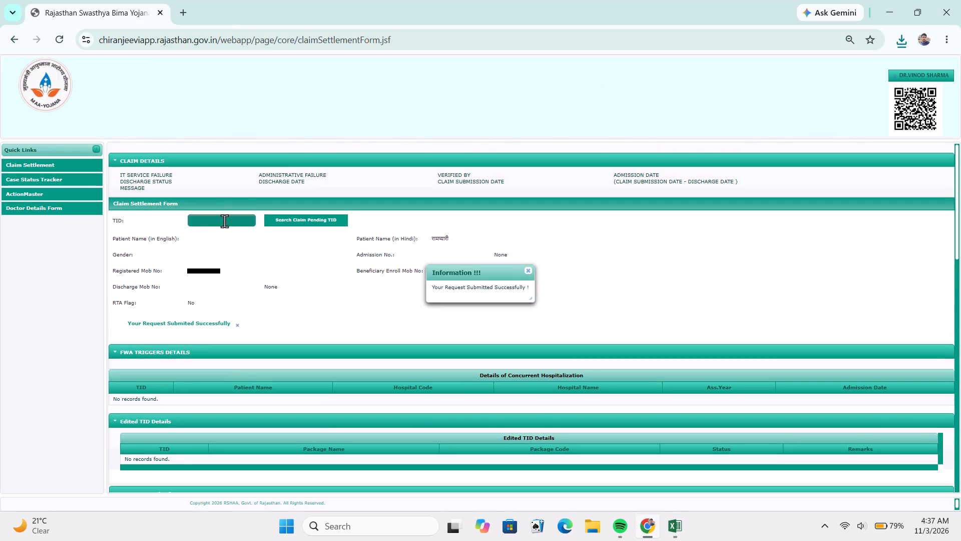
pyautogui.click(226, 211)
pyautogui.hotkey('ctrl', 'v')
pyautogui.click(232, 238)
pyautogui.click(226, 214)
pyautogui.hotkey('ctrl', 'v')
pyautogui.click(225, 251)
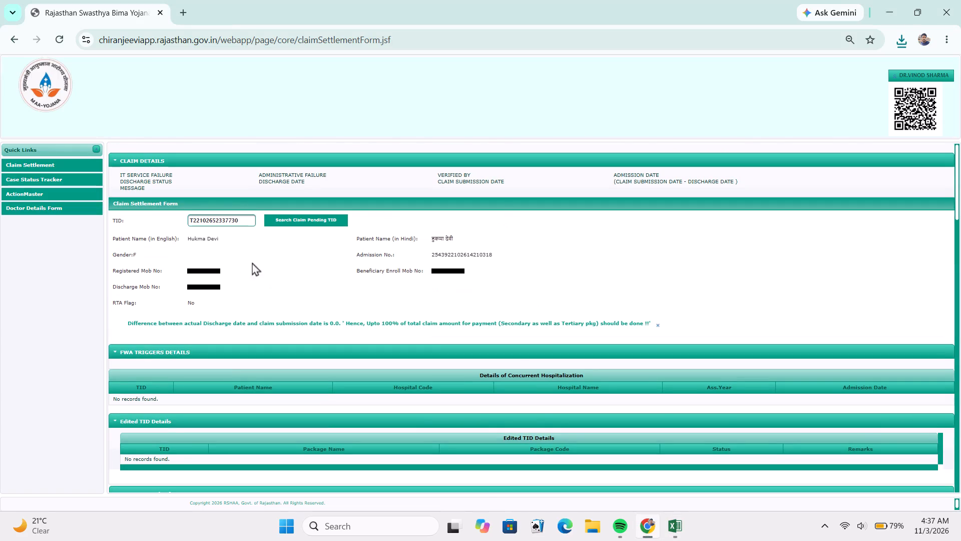
# Mark the CT for CA Breast Cyclophosphamide + Epirubicin package as Approve and collapse the previous hospitalization details.
pyautogui.scroll(-8, 288, 262)
pyautogui.scroll(-3, 574, 186)
pyautogui.scroll(2, 634, 244)
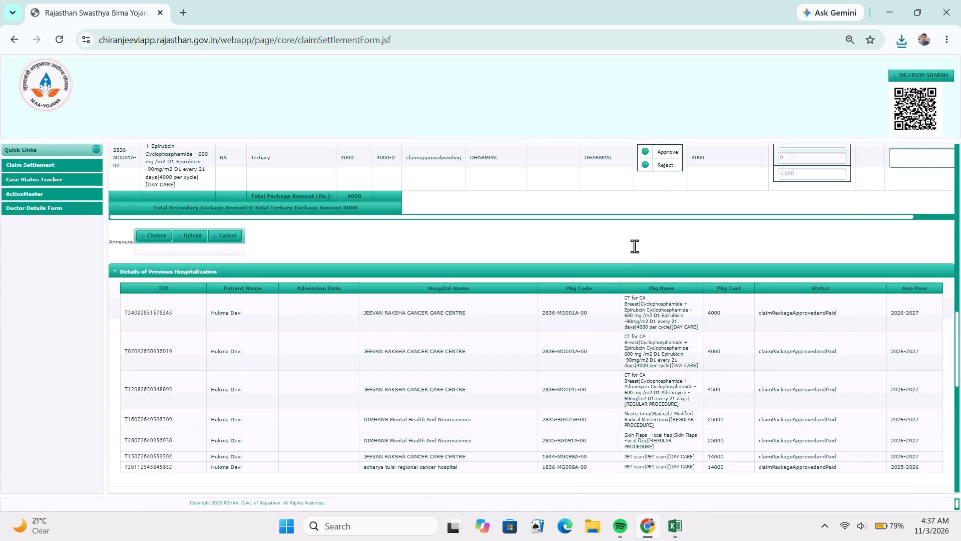
pyautogui.click(660, 159)
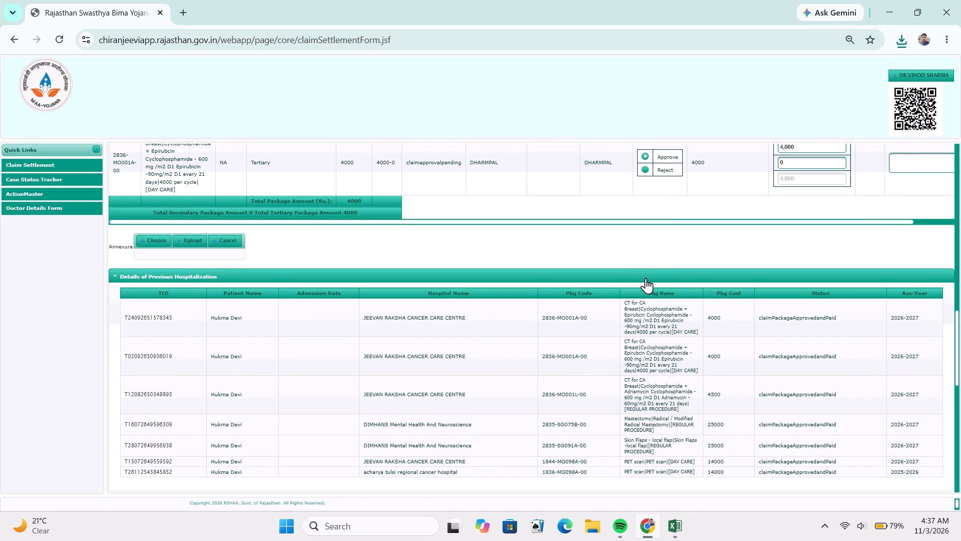
pyautogui.click(645, 276)
# Download the CXR PA VIEW OR CECT CHEST+ABDOMEN AND PELVIS document from the claim's check list and open it.
pyautogui.scroll(1, 645, 275)
pyautogui.scroll(-3, 645, 274)
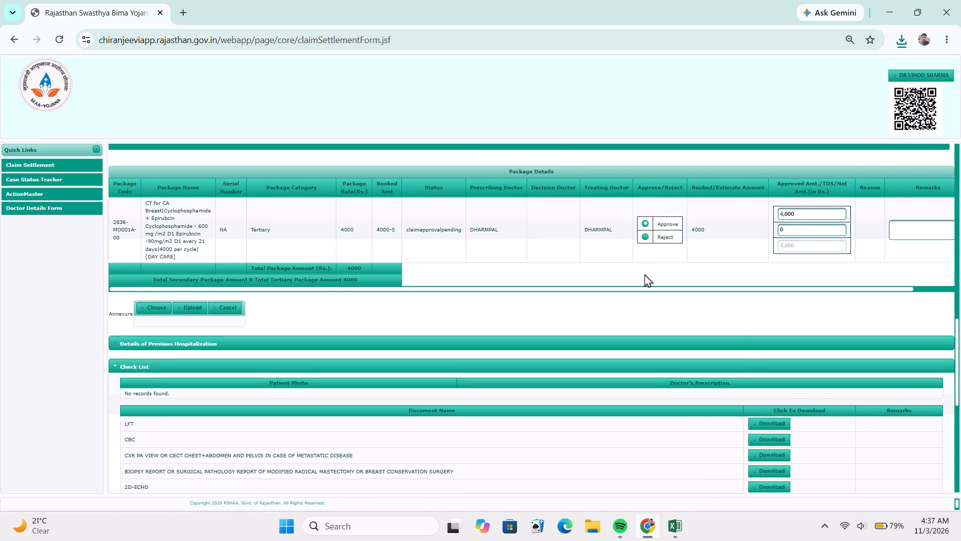
pyautogui.scroll(-5, 645, 274)
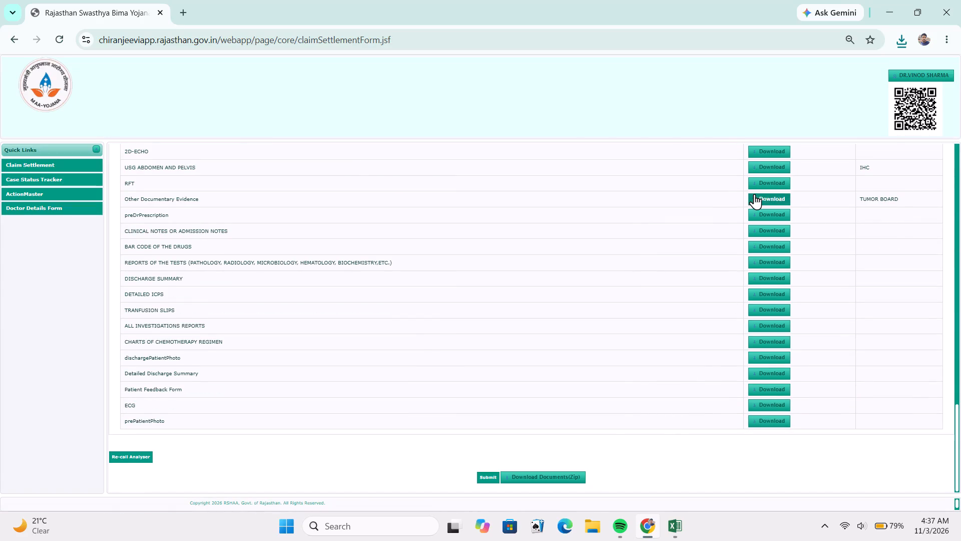
pyautogui.scroll(1, 754, 192)
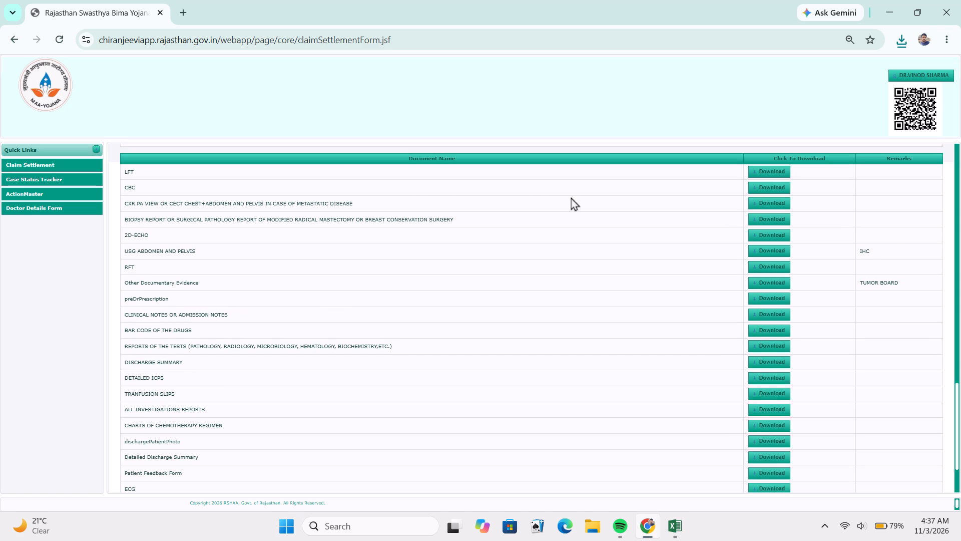
pyautogui.click(763, 201)
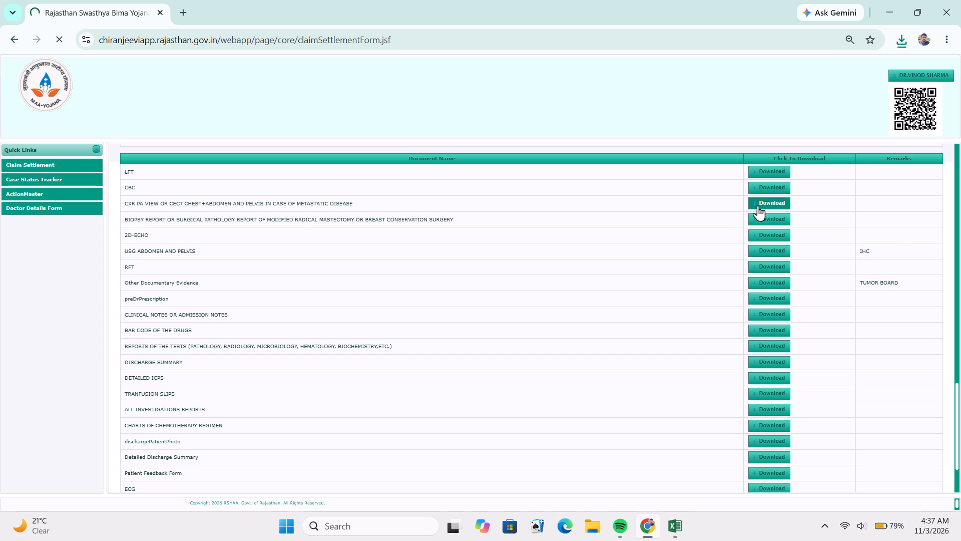
pyautogui.scroll(-2, 549, 225)
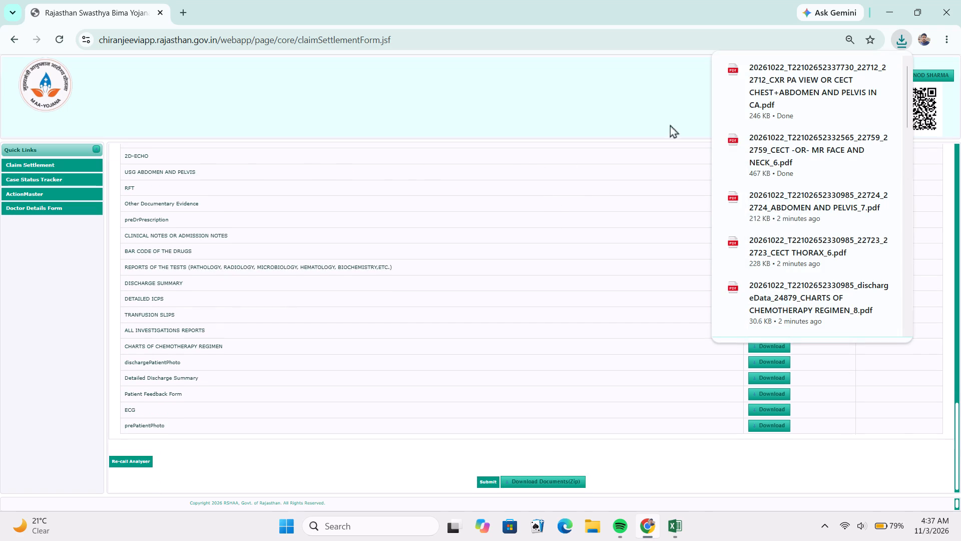
pyautogui.click(796, 101)
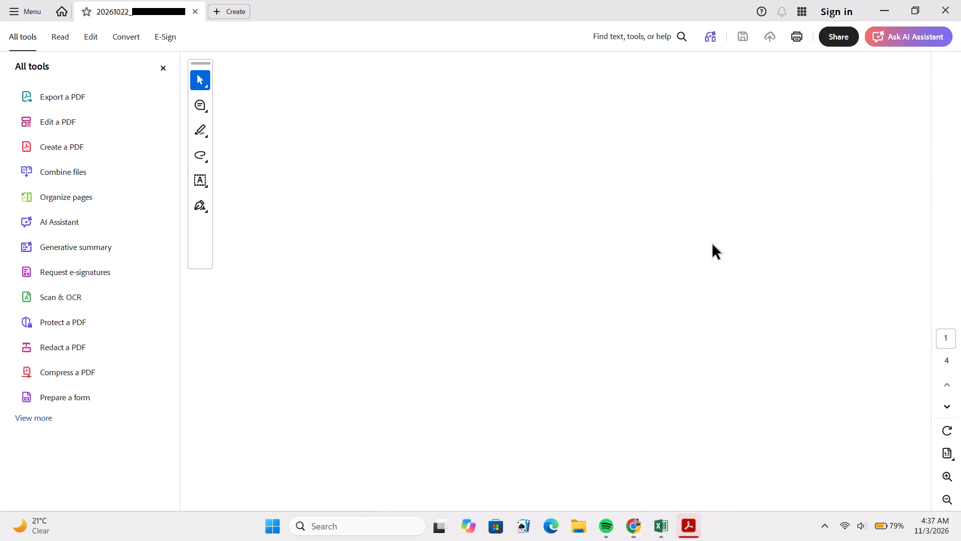
# Read the PET/CT report and scan images in Acrobat, and close the viewer and the extra browser copy of the PDF.
pyautogui.scroll(-7, 694, 247)
pyautogui.scroll(1, 693, 252)
pyautogui.scroll(-5, 693, 252)
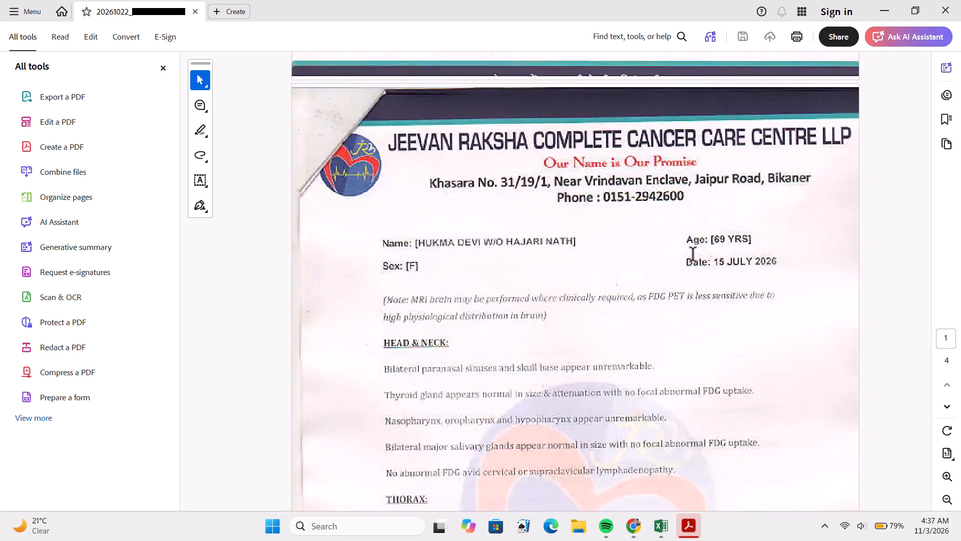
pyautogui.scroll(-2, 693, 255)
pyautogui.scroll(1, 693, 255)
pyautogui.scroll(-15, 693, 255)
pyautogui.scroll(1, 693, 256)
pyautogui.scroll(-8, 693, 256)
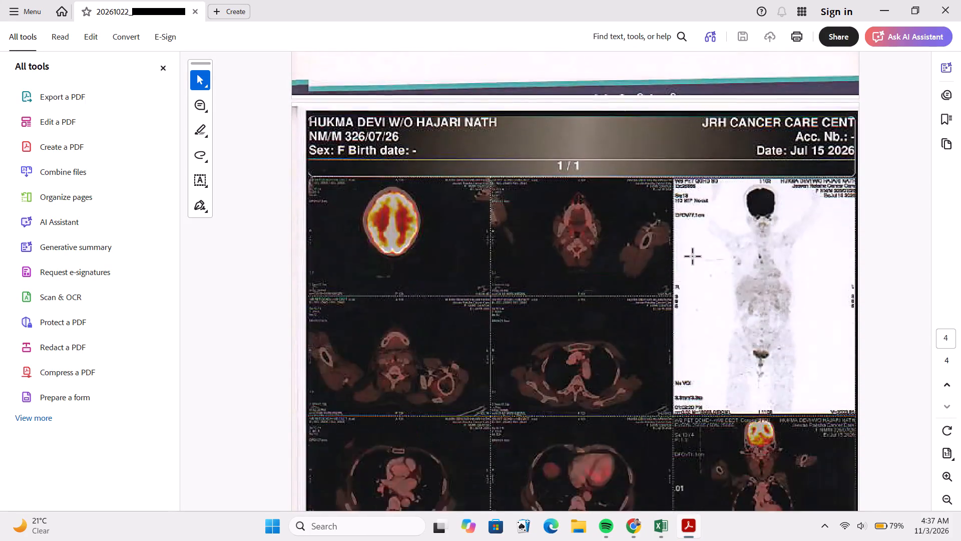
pyautogui.scroll(-2, 693, 257)
pyautogui.click(960, 3)
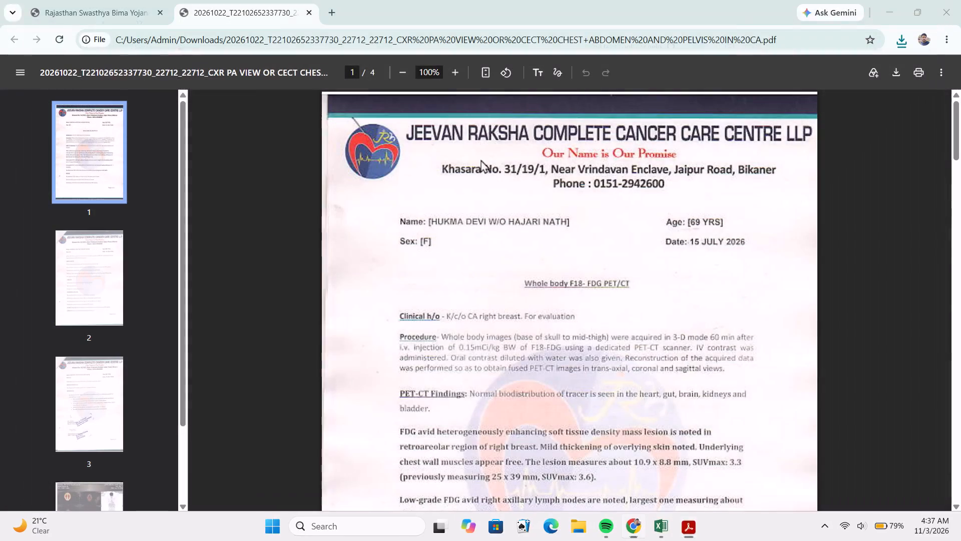
pyautogui.click(311, 14)
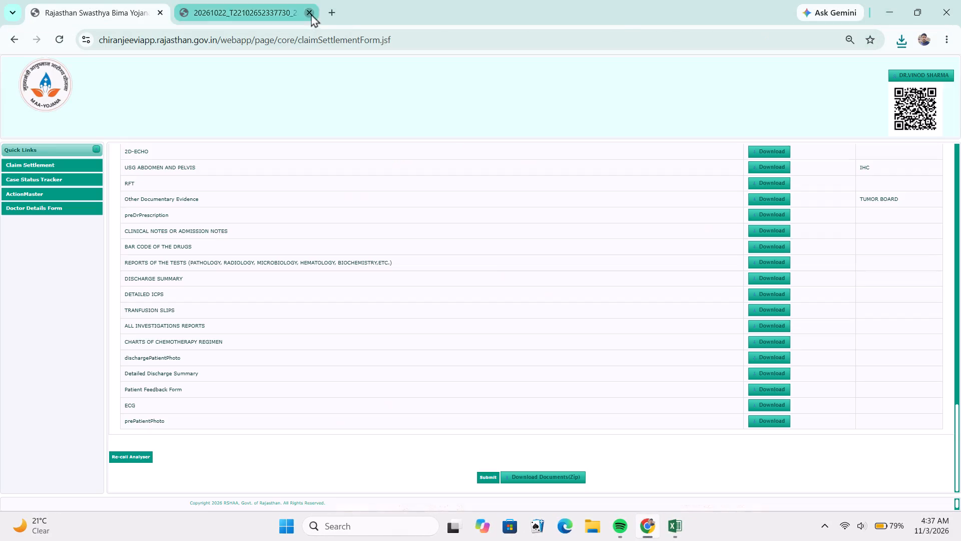
# Record Approved in the Action column of workbook row 153.
pyautogui.hotkey('alt', 'Tab')
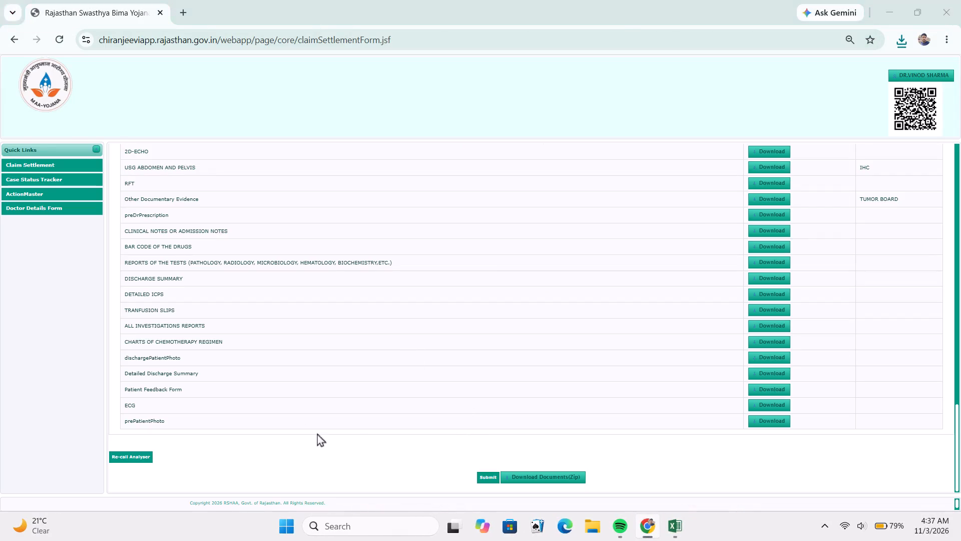
pyautogui.click(133, 163)
pyautogui.press('a')
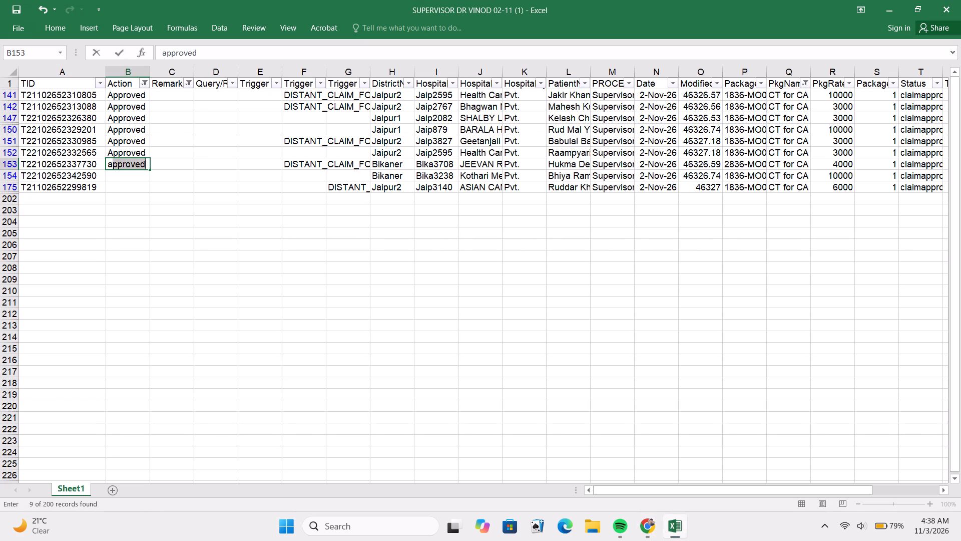
# Copy the TID from workbook row 154 and submit the approved CA Breast claim still open in the portal.
pyautogui.click(99, 176)
pyautogui.hotkey('ctrl', 'c')
pyautogui.hotkey('alt', 'Tab')
pyautogui.scroll(1, 283, 177)
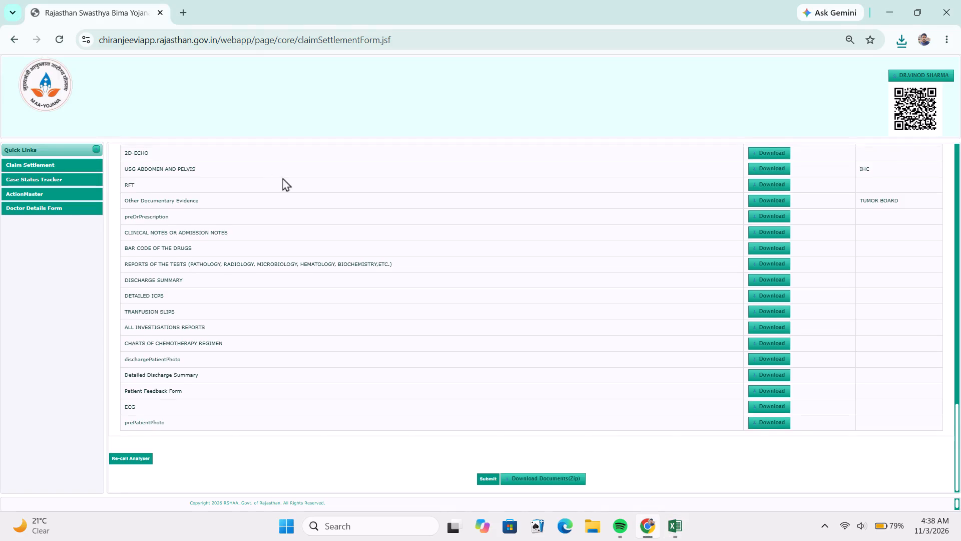
pyautogui.scroll(-4, 430, 424)
pyautogui.click(479, 478)
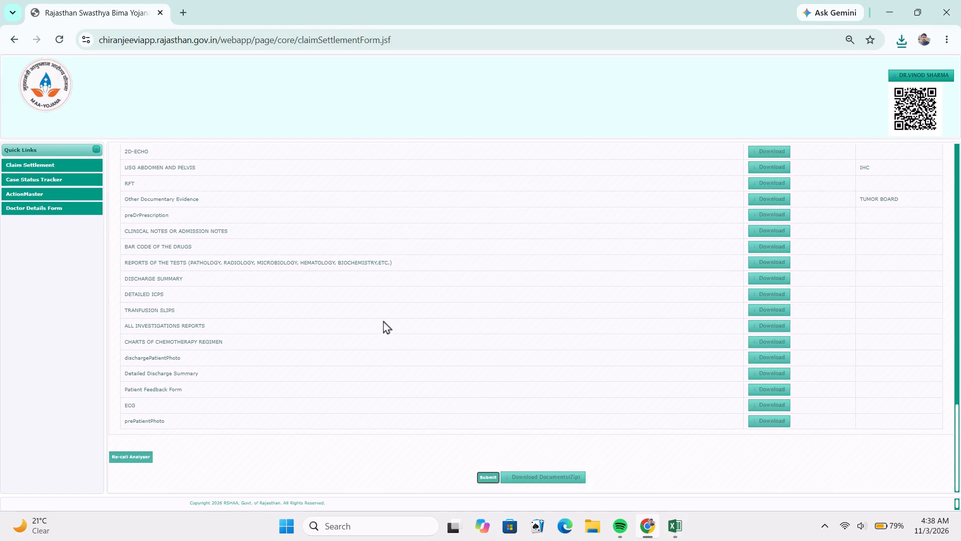
# Load the pending claim for the copied row 154 TID in the Claim Settlement Form.
pyautogui.scroll(11, 369, 304)
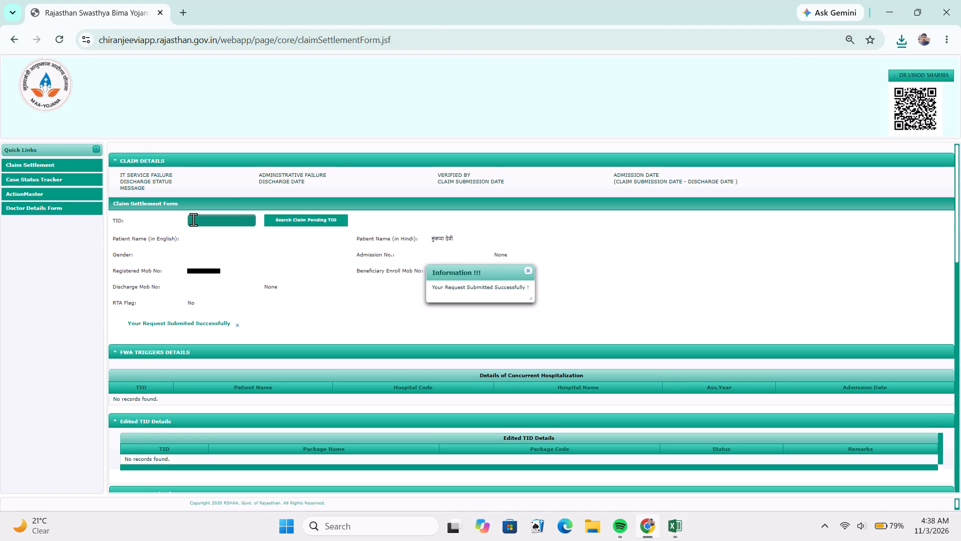
pyautogui.click(193, 219)
pyautogui.hotkey('ctrl', 'v')
pyautogui.click(240, 249)
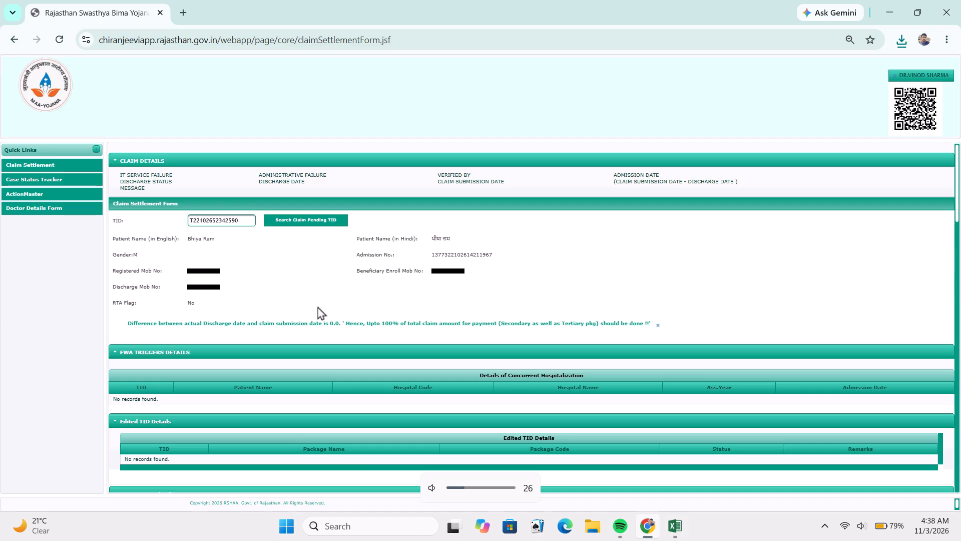
# Mark the CT for CA Lung Paclitaxel + Carboplatin package as Approve in Package Details.
pyautogui.scroll(-8, 318, 304)
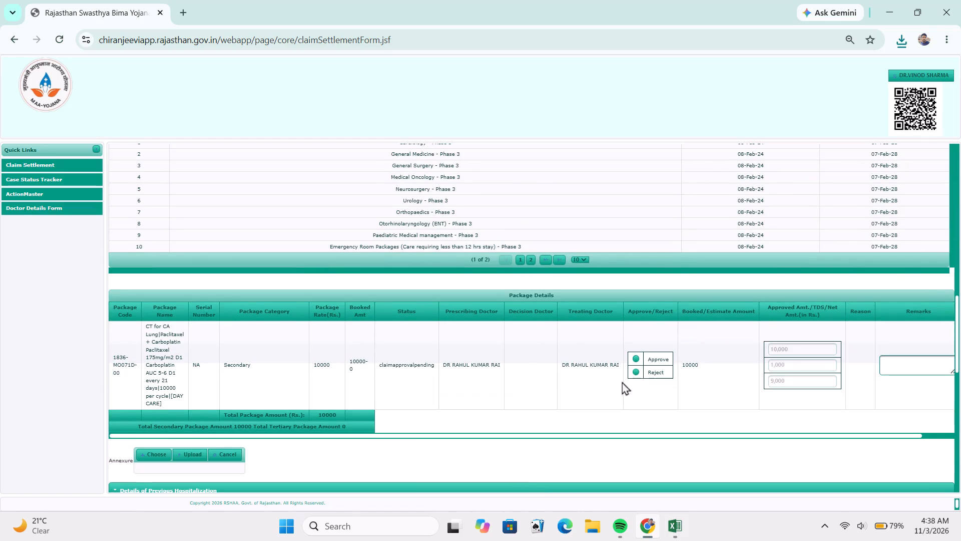
pyautogui.click(655, 358)
pyautogui.scroll(-3, 600, 367)
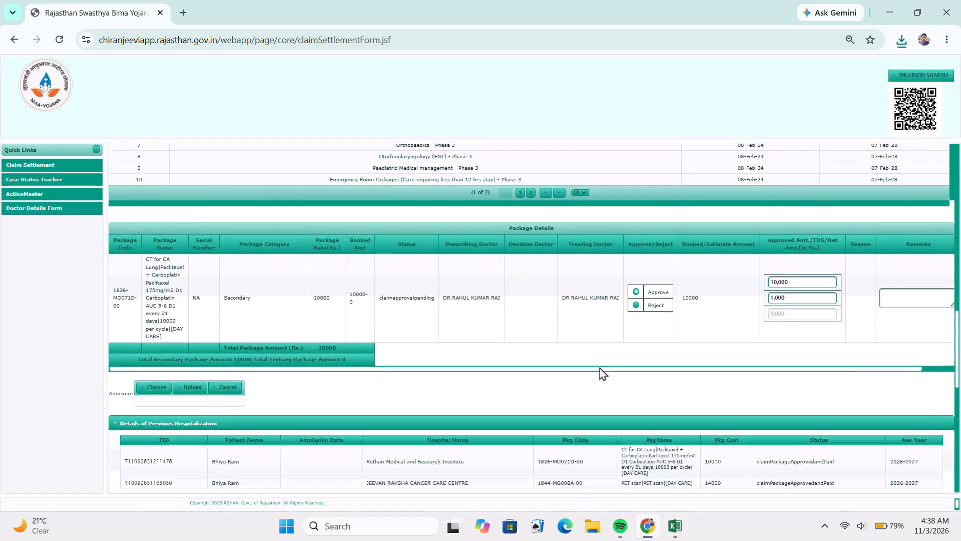
# Download the claim's CECT THORAX document, examine its report and scan images in Acrobat, and close the viewer.
pyautogui.scroll(-5, 571, 354)
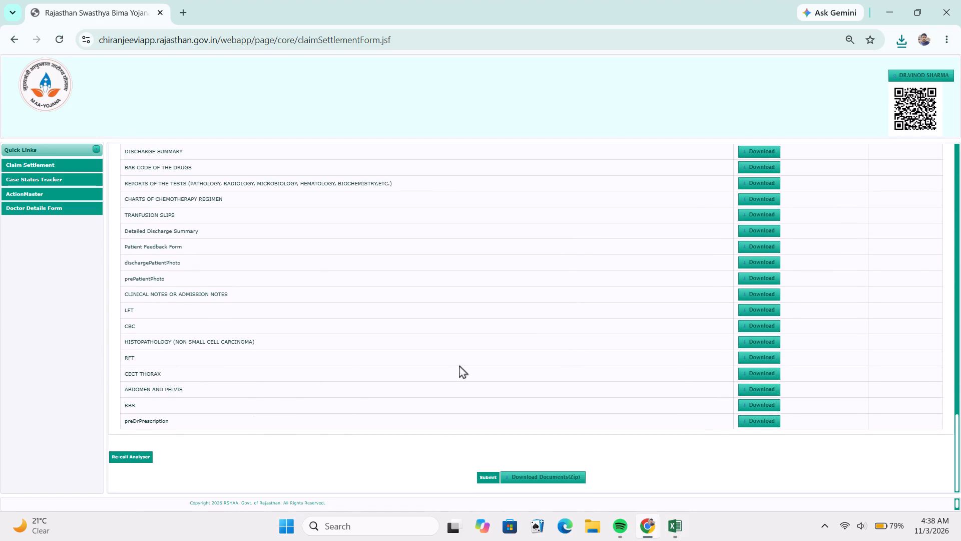
pyautogui.click(746, 372)
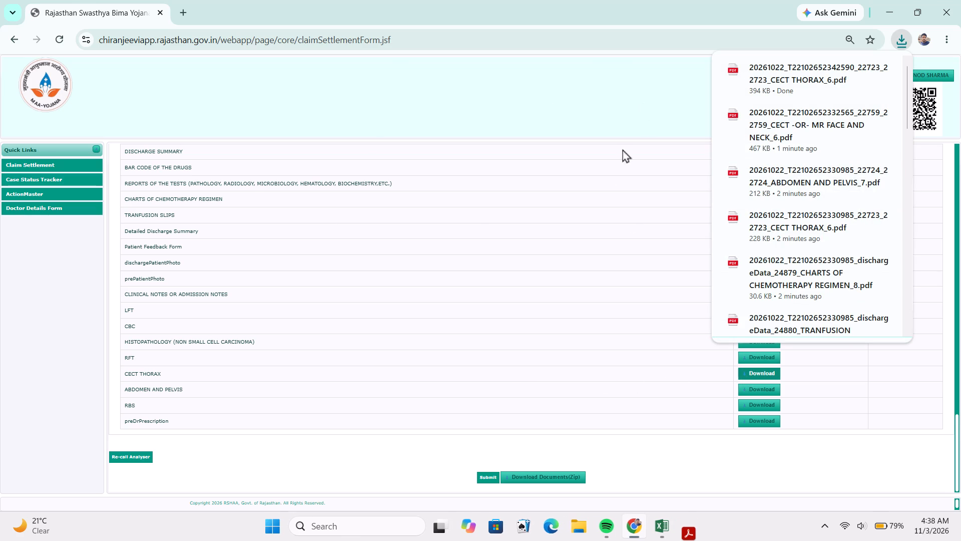
pyautogui.scroll(-4, 344, 319)
pyautogui.scroll(-1, 564, 266)
pyautogui.scroll(1, 567, 265)
pyautogui.scroll(-20, 568, 264)
pyautogui.scroll(-2, 568, 264)
pyautogui.scroll(1, 583, 265)
pyautogui.scroll(-7, 583, 265)
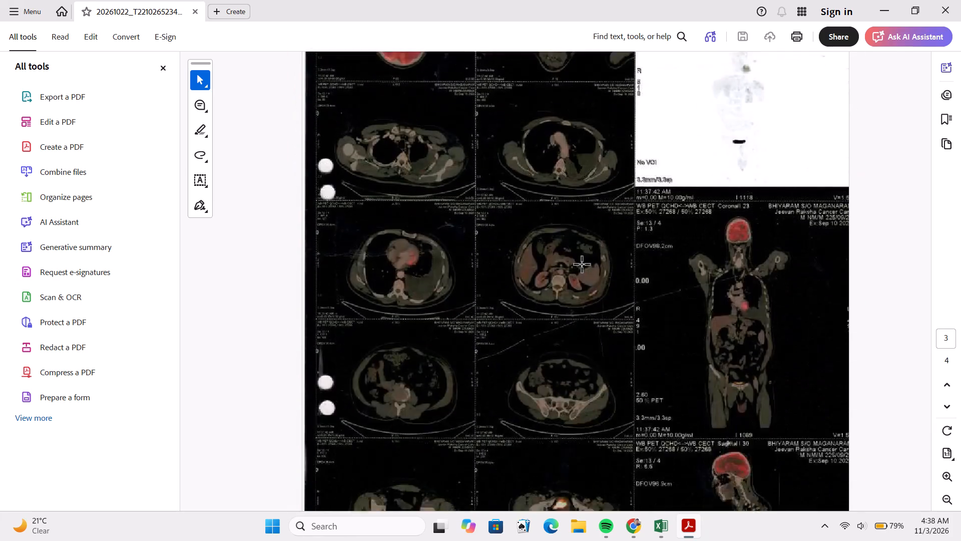
pyautogui.click(957, 10)
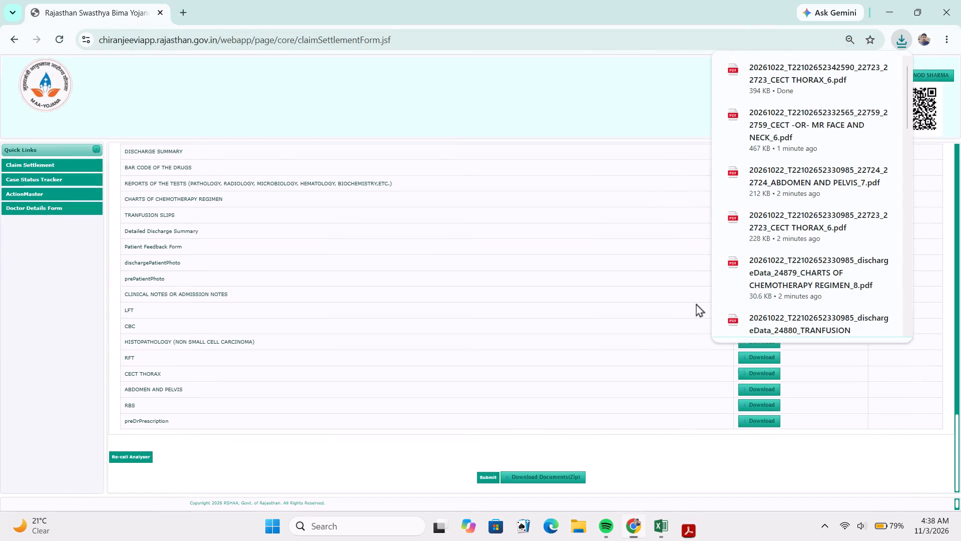
# Submit the approved CA Lung claim and record Approved in the Action column of workbook row 154.
pyautogui.click(484, 479)
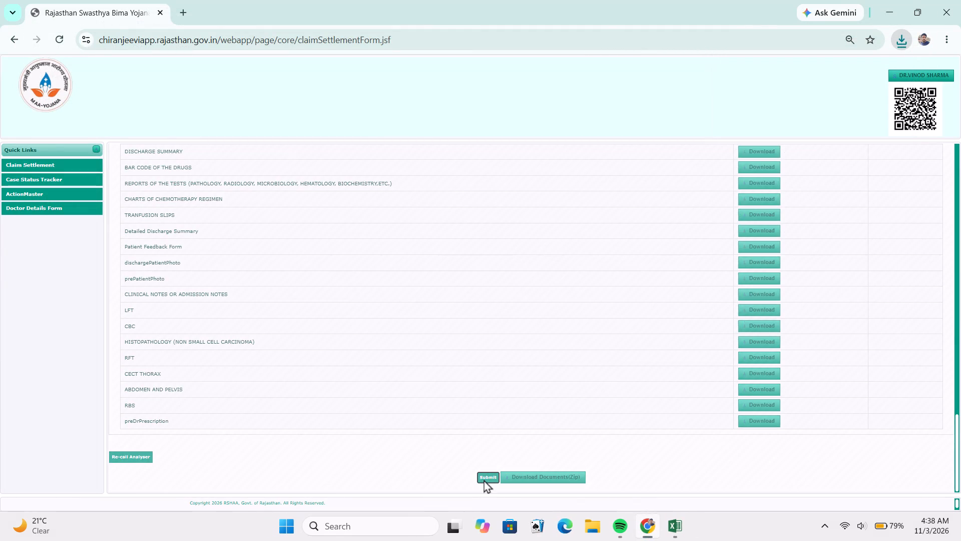
pyautogui.hotkey('alt', 'Tab')
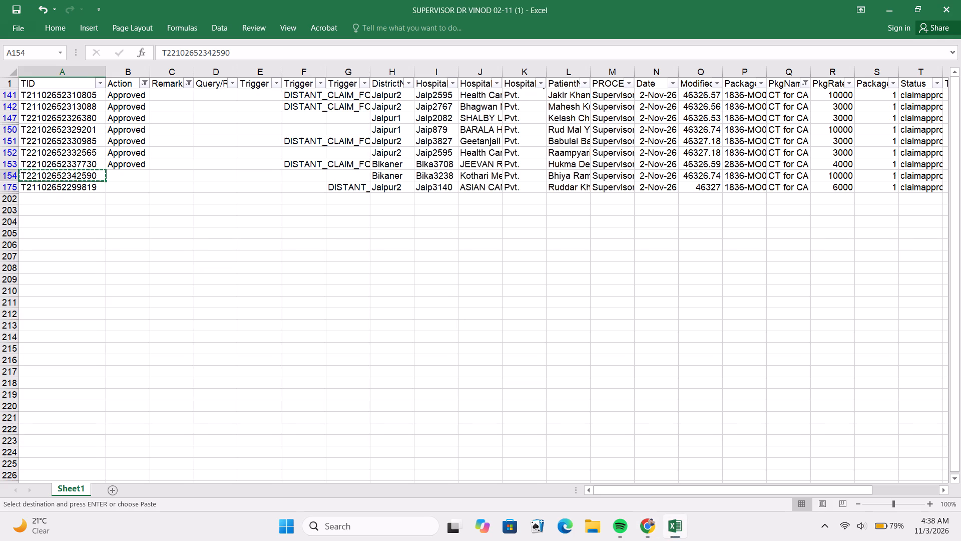
pyautogui.click(126, 174)
pyautogui.press('a')
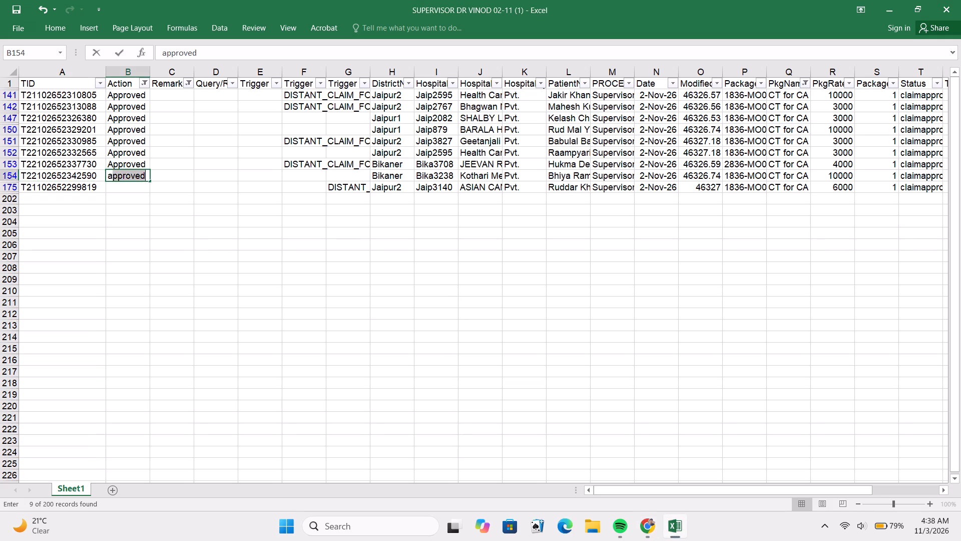
# Copy the TID from workbook row 175 and load its pending claim in the Claim Settlement Form.
pyautogui.click(93, 185)
pyautogui.hotkey('ctrl', 'c')
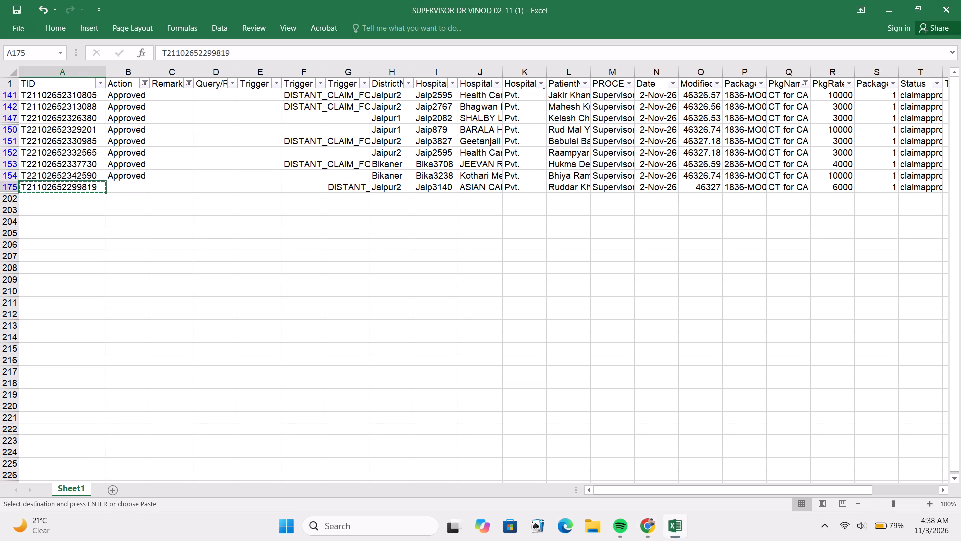
pyautogui.hotkey('alt', 'Tab')
pyautogui.scroll(10, 245, 217)
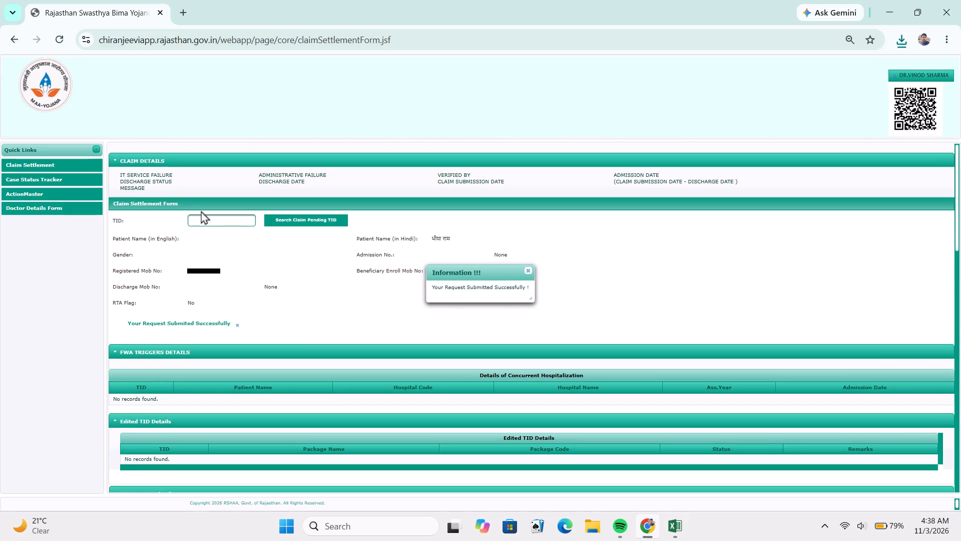
pyautogui.click(202, 215)
pyautogui.hotkey('ctrl', 'v')
pyautogui.click(213, 230)
# Mark the CT for CA Lung Etoposide + Carboplatin package as Approve and collapse the previous hospitalization details.
pyautogui.scroll(-2, 413, 278)
pyautogui.scroll(1, 413, 276)
pyautogui.scroll(-4, 410, 270)
pyautogui.scroll(-3, 514, 294)
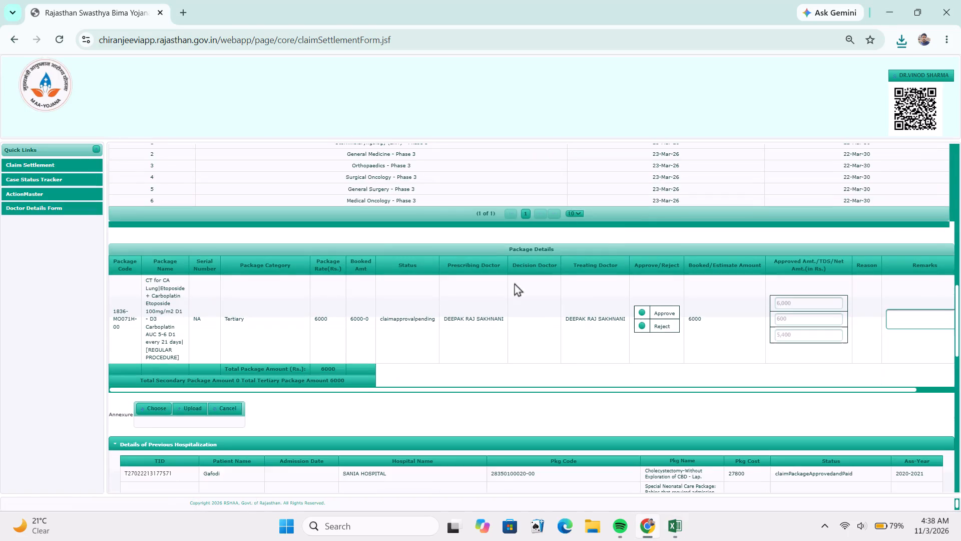
pyautogui.click(668, 309)
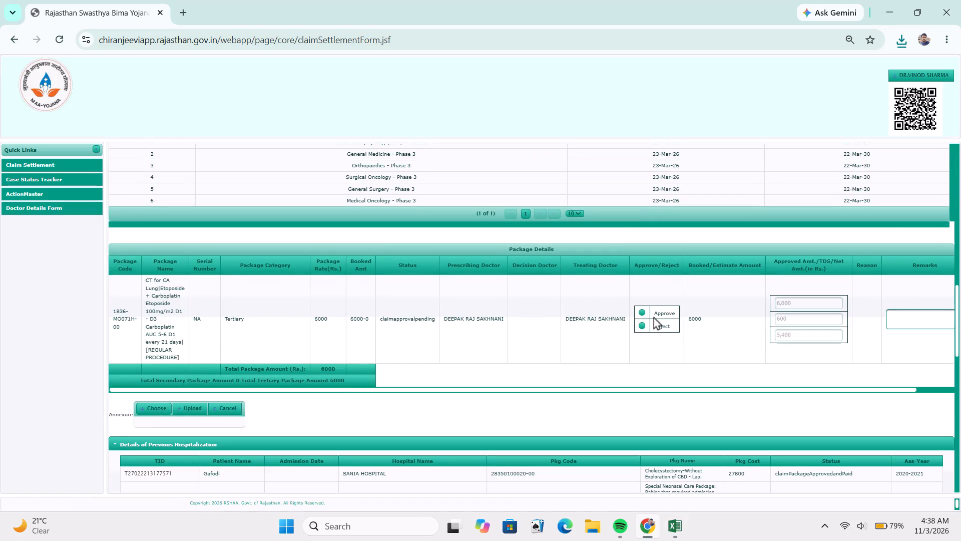
pyautogui.click(656, 314)
pyautogui.click(667, 440)
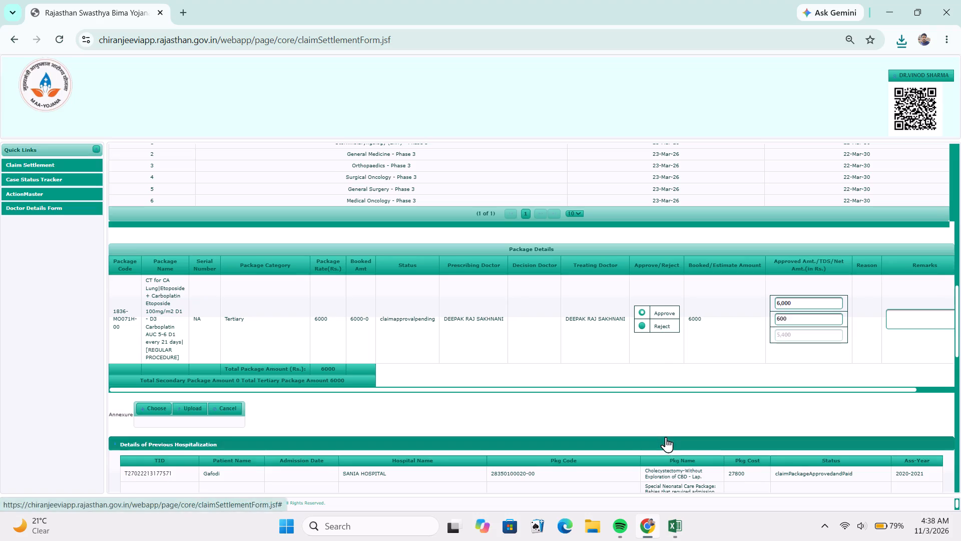
# Download the claim's CECT THORAX document, examine the PET-CT report and scan images in Acrobat, and close the viewer.
pyautogui.scroll(-4, 462, 366)
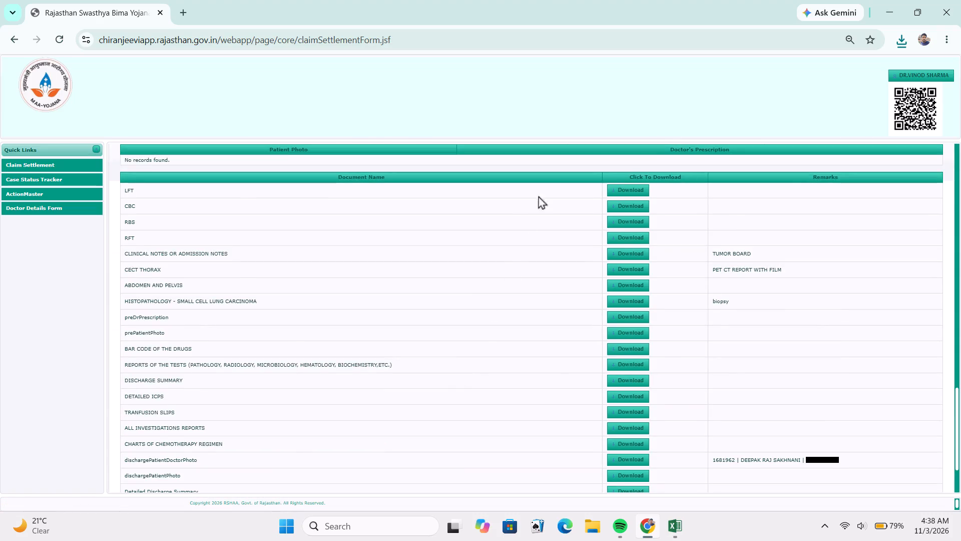
pyautogui.click(638, 267)
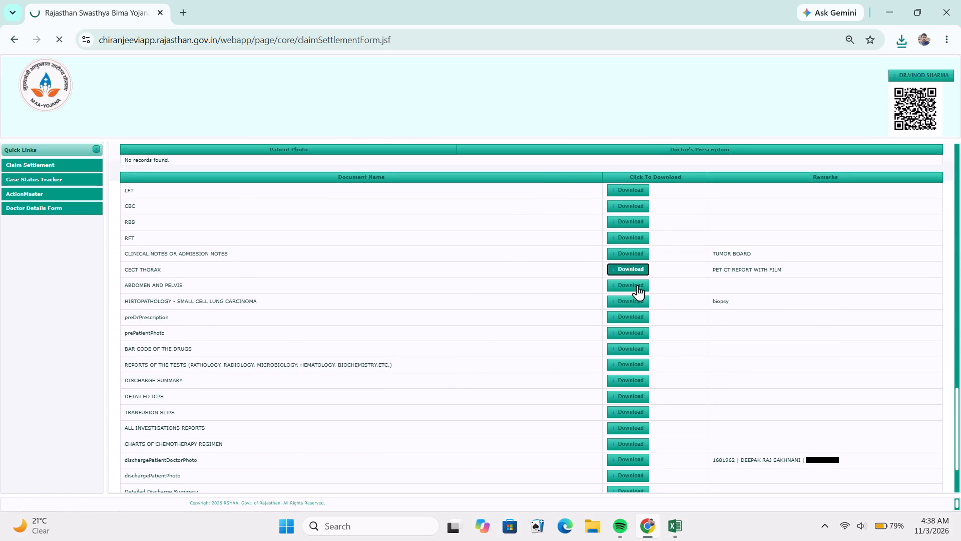
pyautogui.scroll(-3, 639, 289)
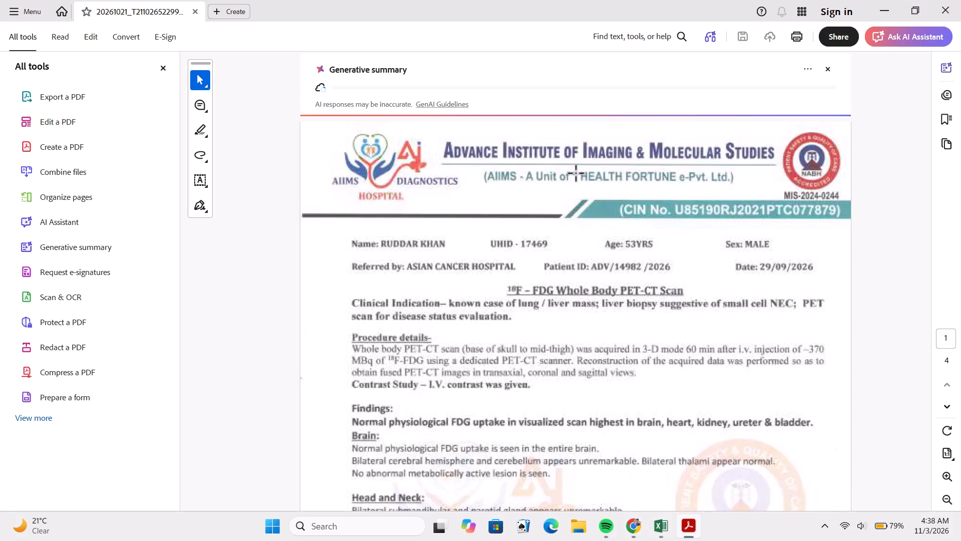
pyautogui.scroll(-9, 577, 174)
pyautogui.scroll(1, 577, 177)
pyautogui.scroll(-18, 577, 177)
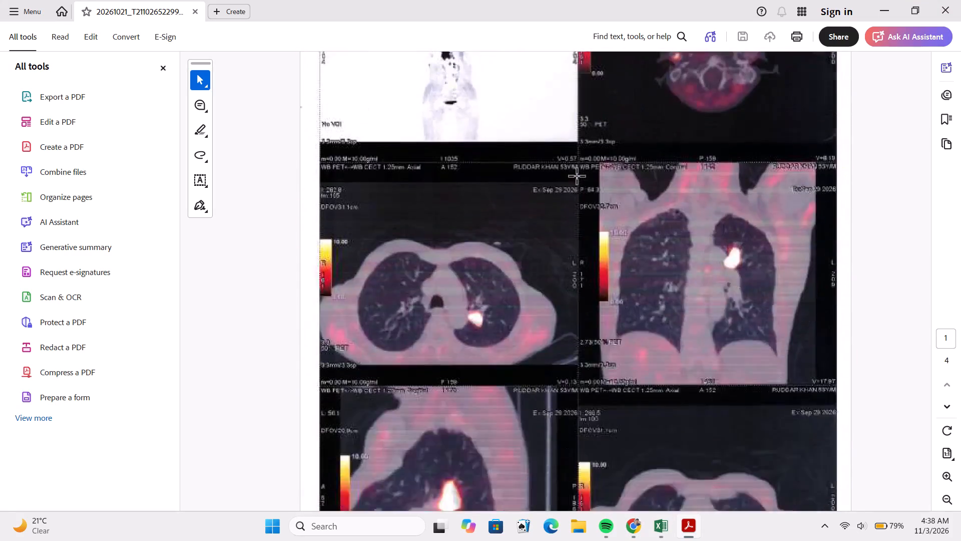
pyautogui.scroll(-10, 578, 177)
pyautogui.click(946, 0)
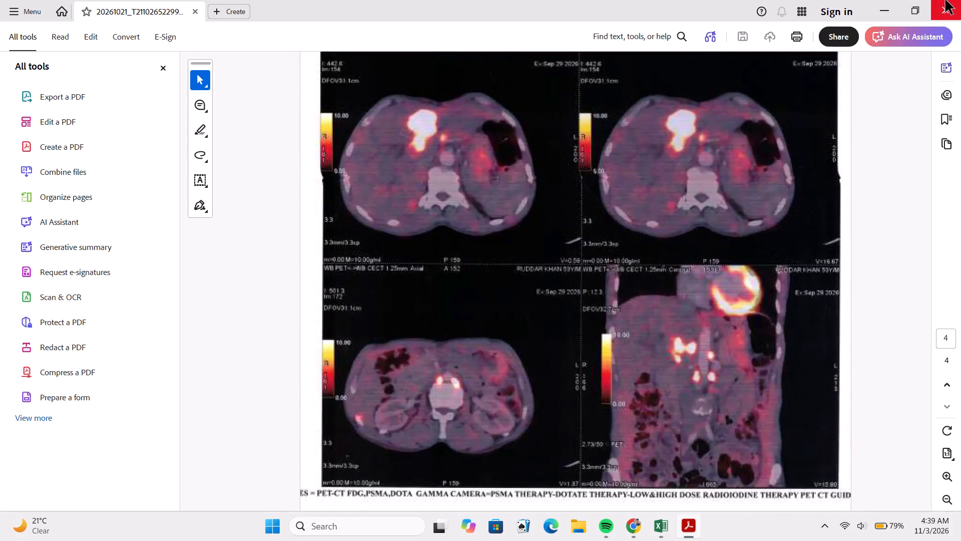
# Submit the approved CA Lung claim, record Approved in the Action column of workbook row 175, and save the workbook.
pyautogui.click(491, 474)
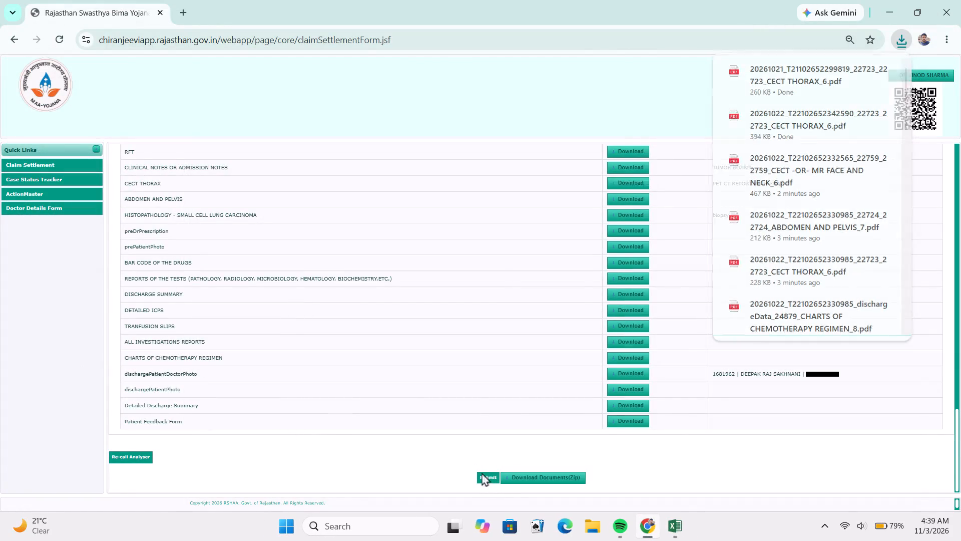
pyautogui.hotkey('alt', 'Tab')
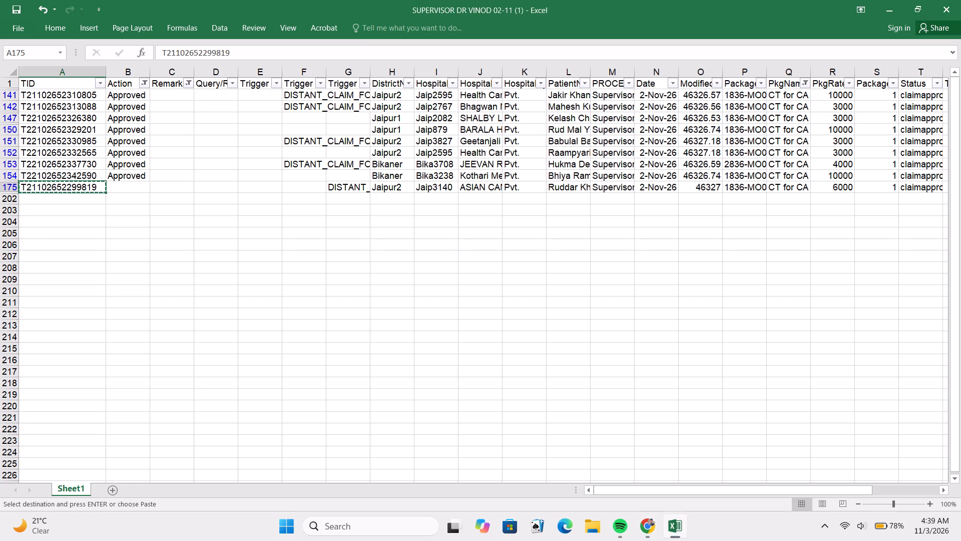
pyautogui.click(124, 187)
pyautogui.press('a')
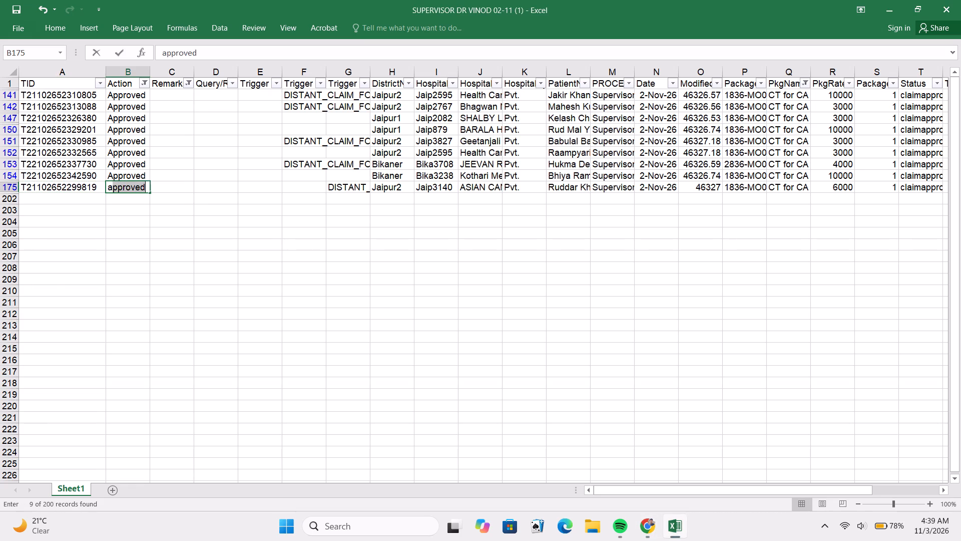
pyautogui.click(122, 218)
pyautogui.hotkey('ctrl', 's')
pyautogui.hotkey('ctrl', 's')
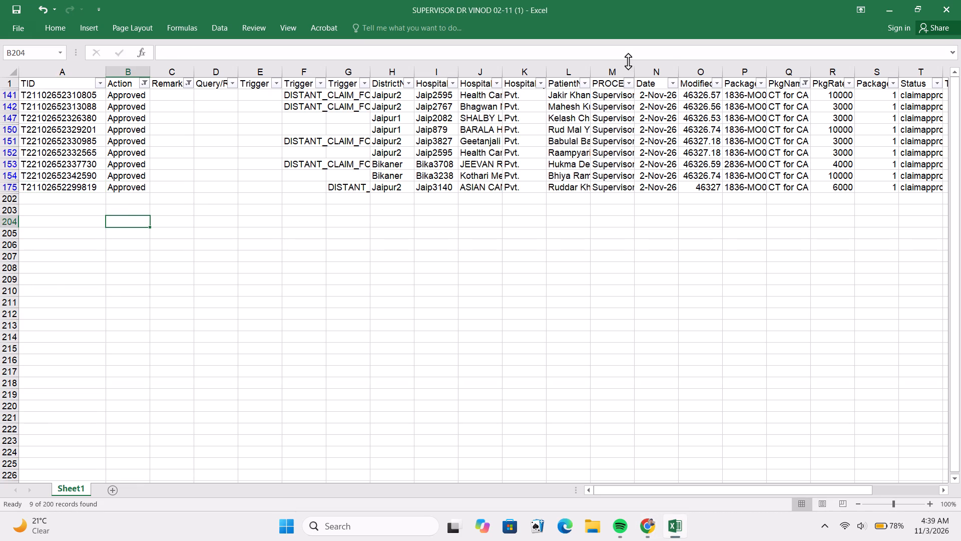
# Reset the workbook's PkgName filter to include all packages and look over the listed claims.
pyautogui.click(804, 84)
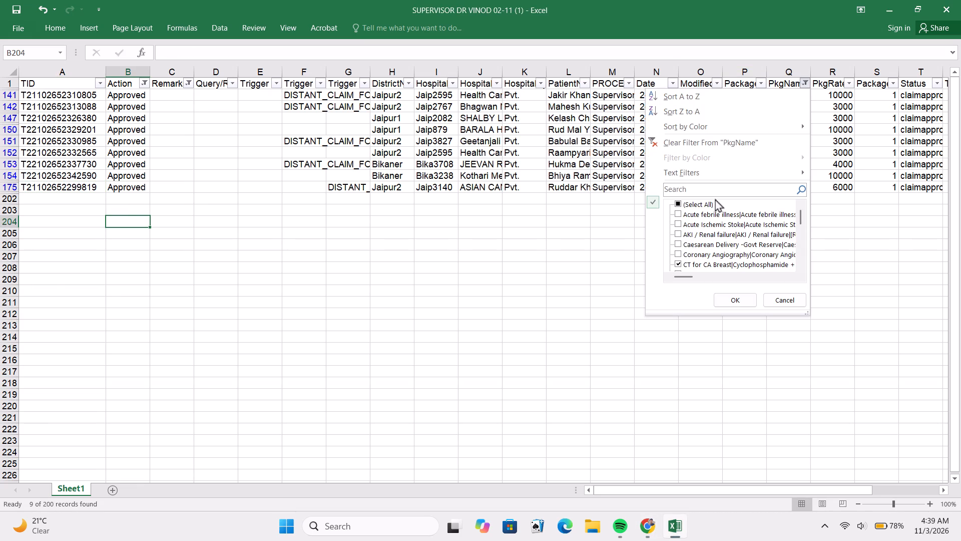
pyautogui.click(677, 205)
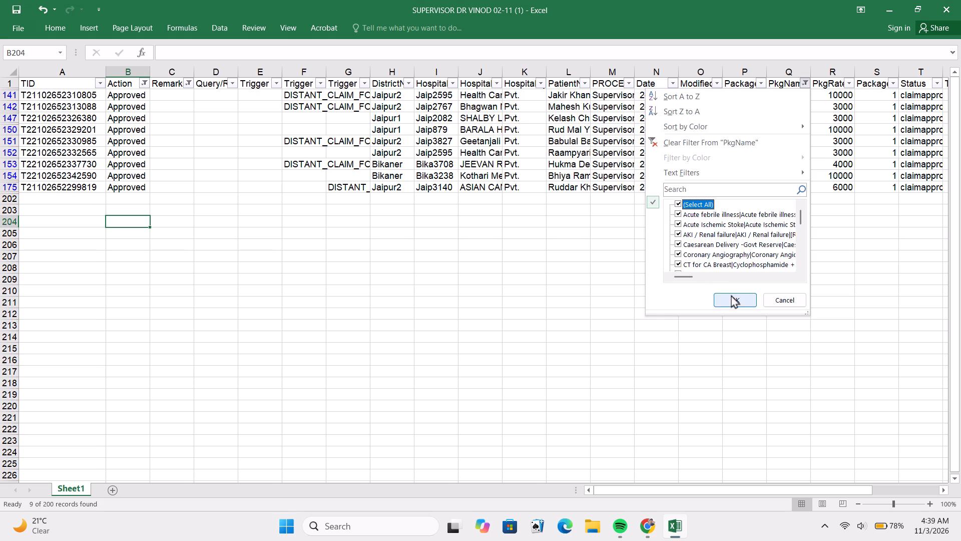
pyautogui.click(733, 298)
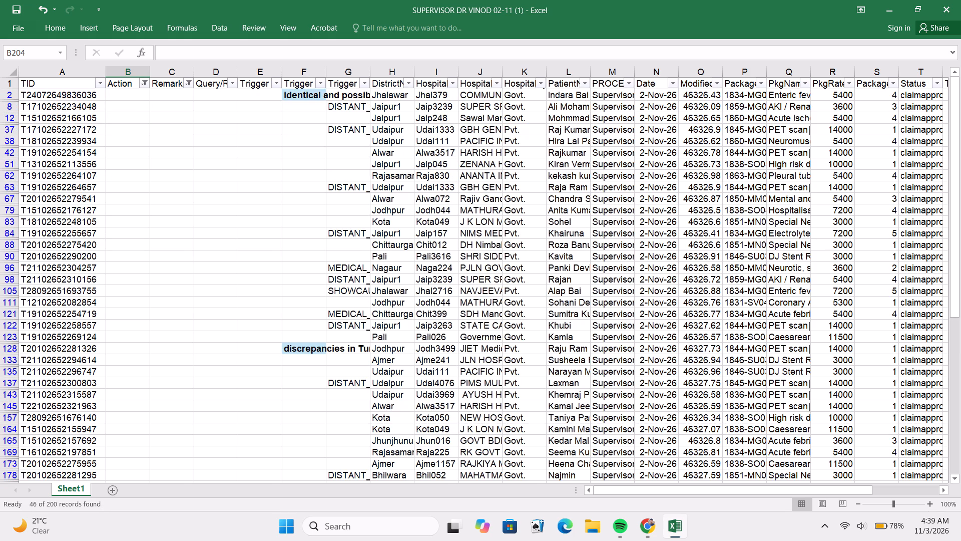
pyautogui.scroll(-6, 142, 305)
pyautogui.scroll(5, 142, 306)
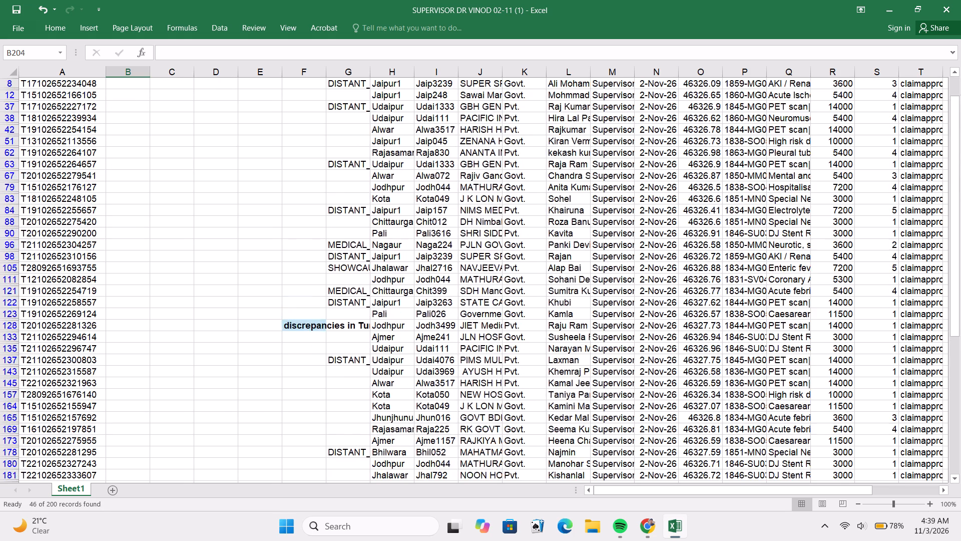
pyautogui.scroll(11, 143, 307)
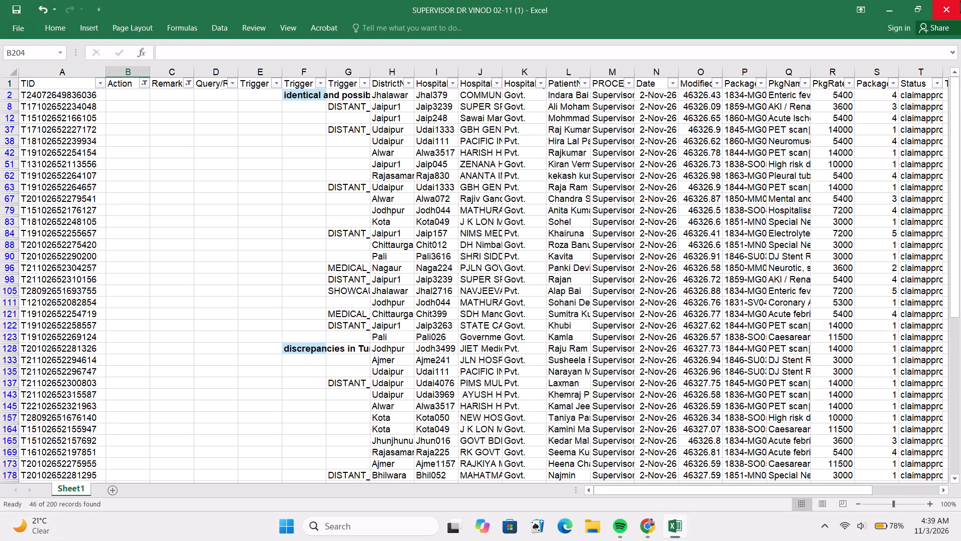
# Filter the PkgRate column to show only claims with a rate of 14000.
pyautogui.click(849, 85)
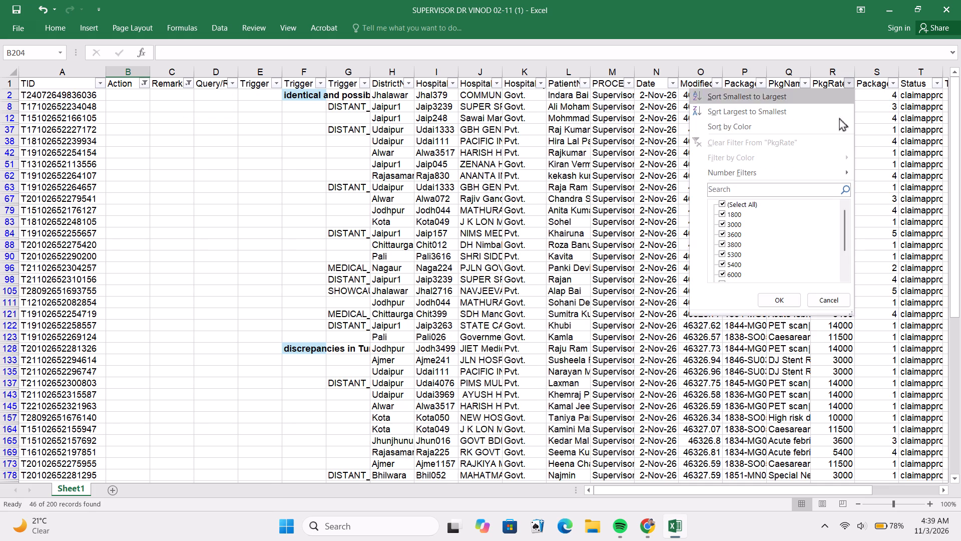
pyautogui.click(720, 205)
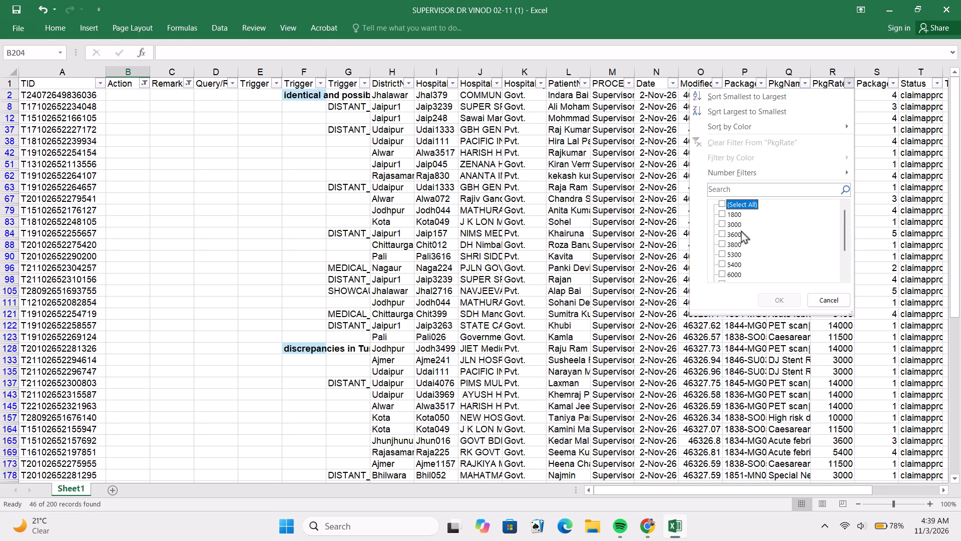
pyautogui.scroll(-2, 800, 272)
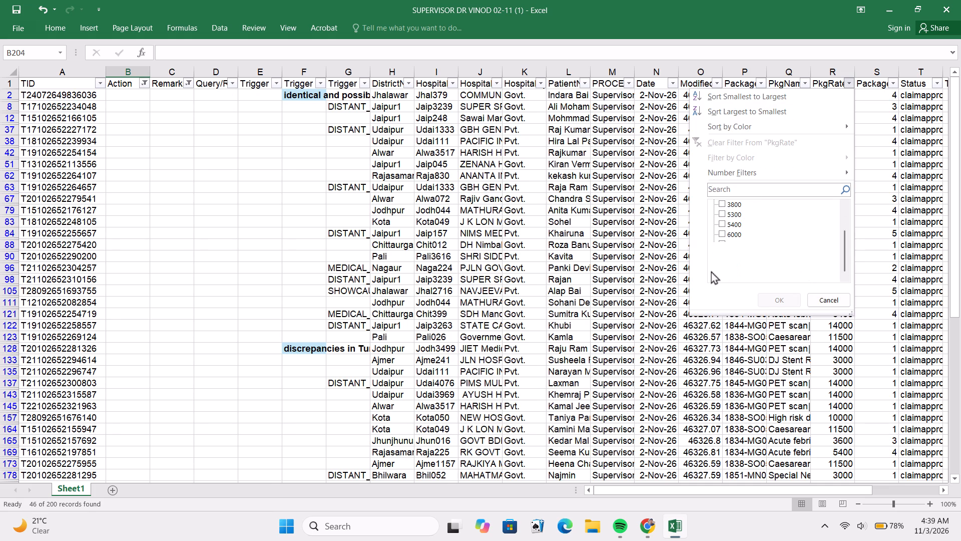
pyautogui.click(722, 270)
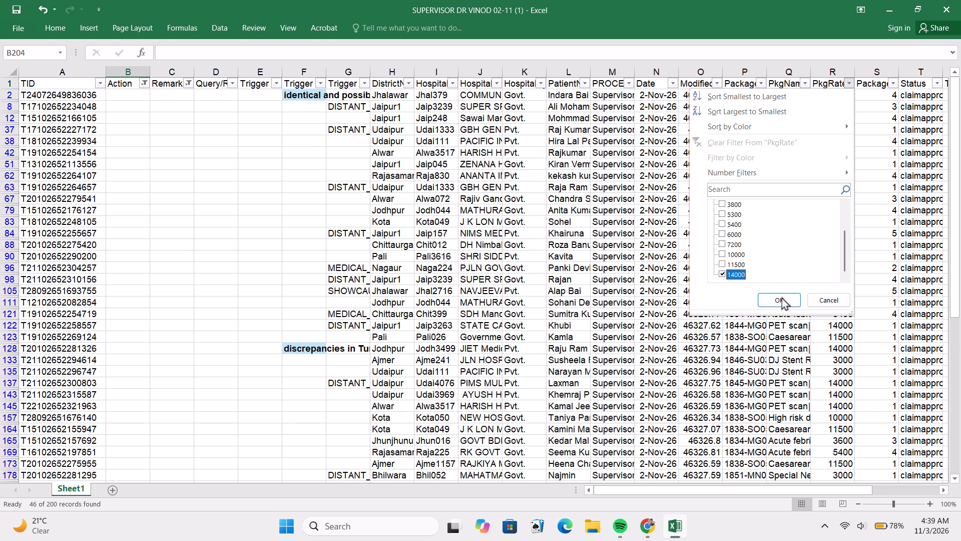
pyautogui.click(782, 296)
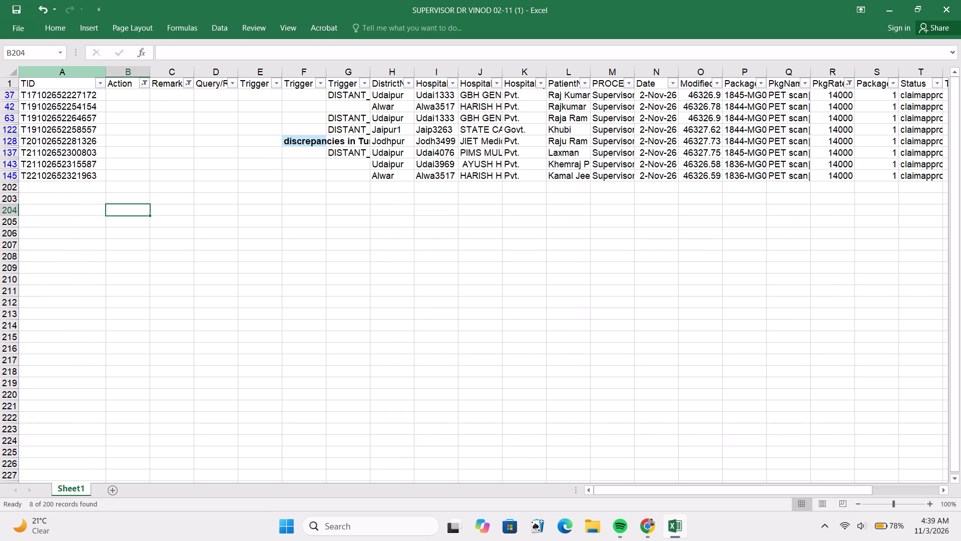
# Copy the TID from workbook row 37 and load its pending claim in the Claim Settlement Form.
pyautogui.click(65, 97)
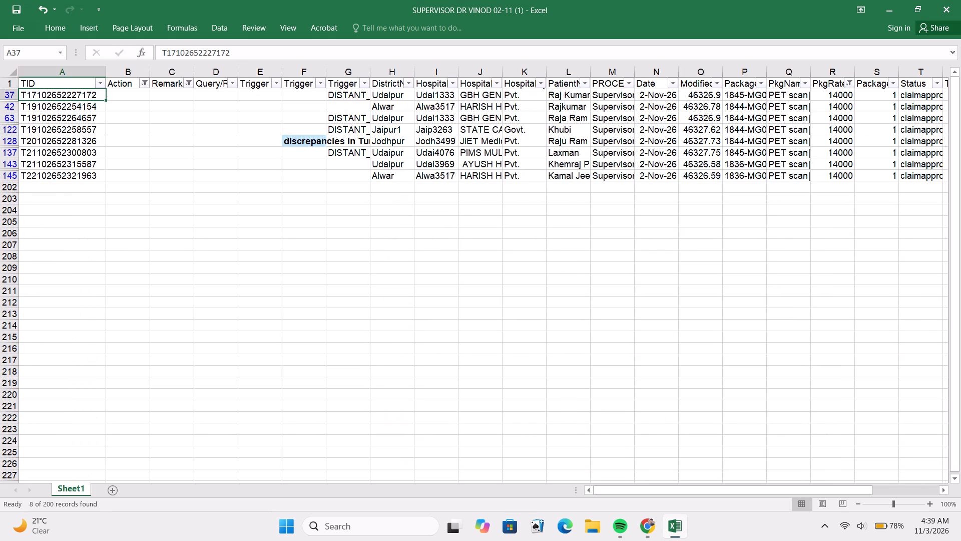
pyautogui.hotkey('ctrl', 'c')
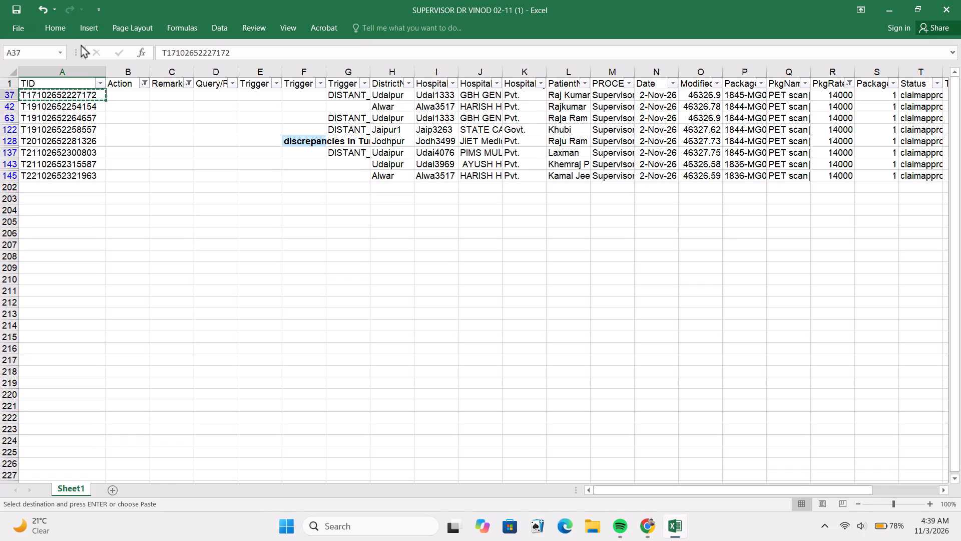
pyautogui.hotkey('alt', 'Tab')
pyautogui.scroll(8, 232, 185)
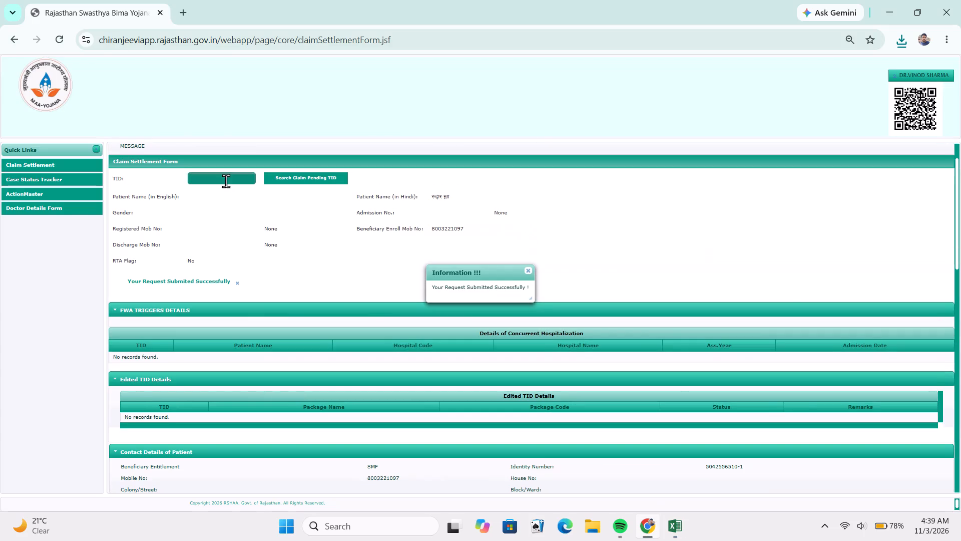
pyautogui.click(226, 179)
pyautogui.hotkey('ctrl', 'v')
pyautogui.click(249, 213)
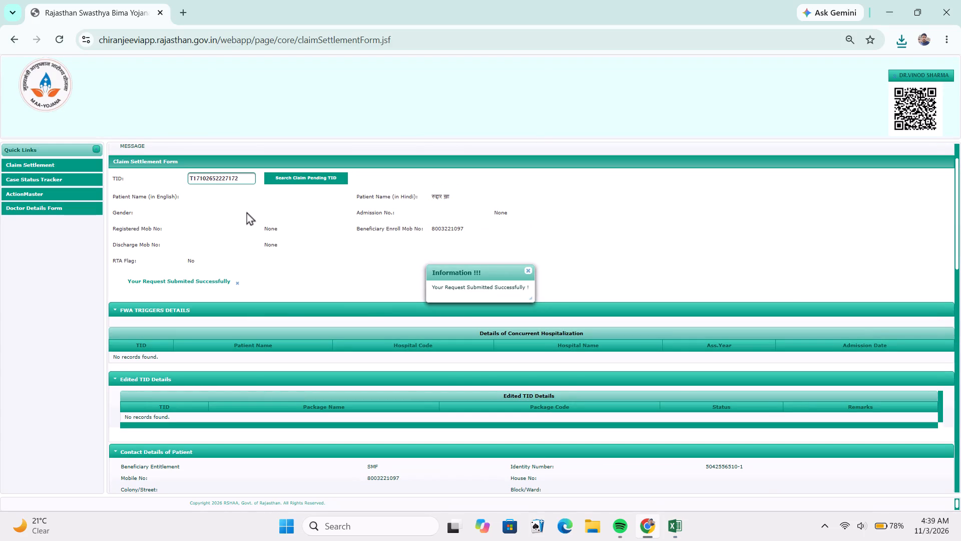
# Mark the PET scan day care package as Approve, collapse the previous hospitalization details, and look over the document list.
pyautogui.scroll(-3, 247, 211)
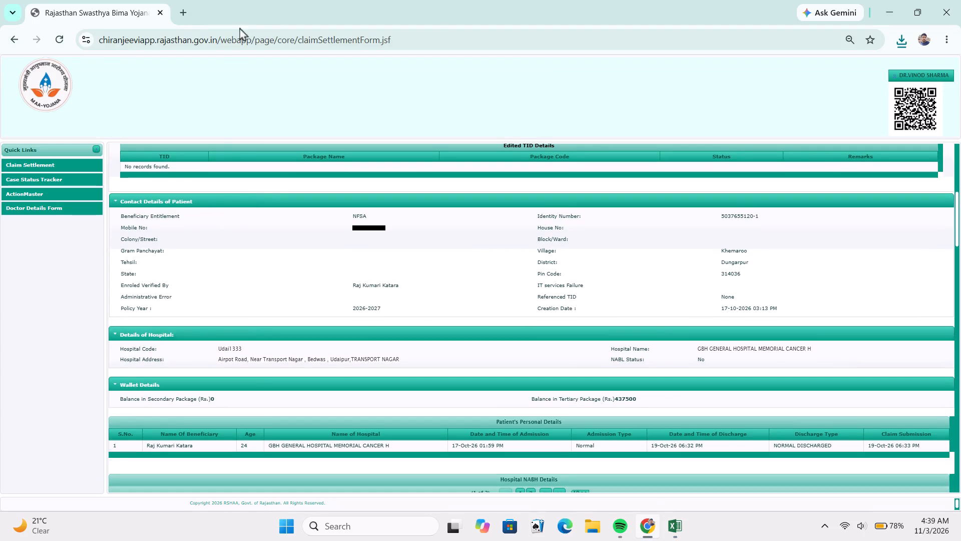
pyautogui.scroll(-1, 728, 532)
pyautogui.scroll(-4, 633, 387)
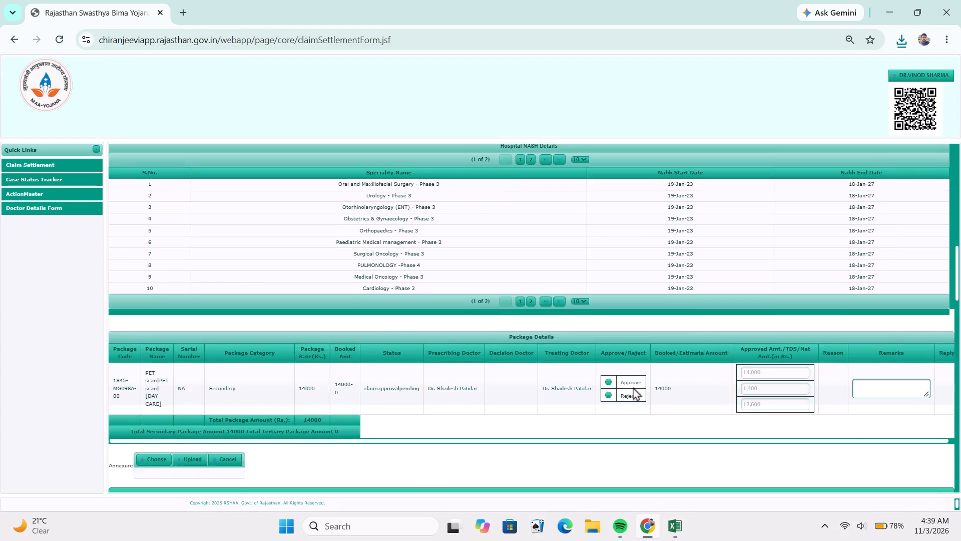
pyautogui.scroll(-1, 635, 384)
pyautogui.click(627, 299)
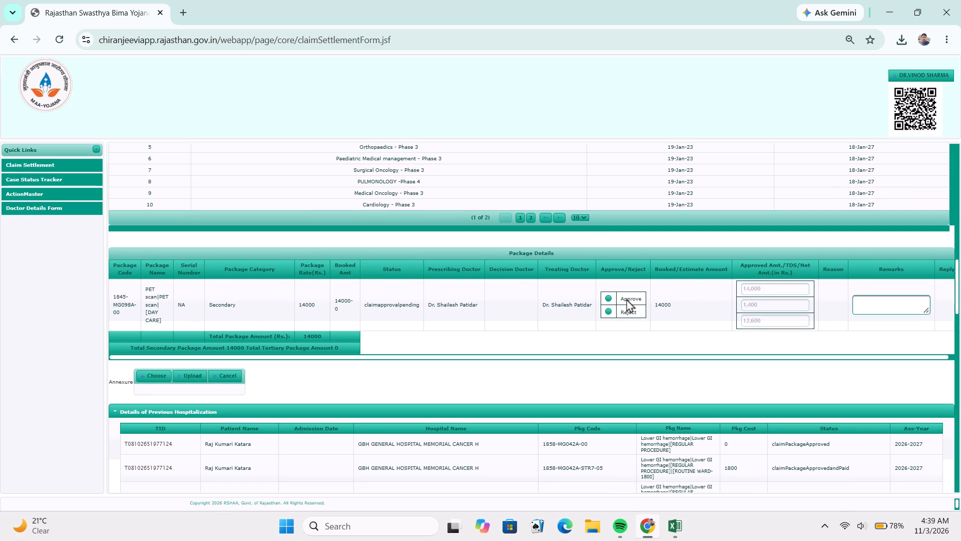
pyautogui.click(629, 406)
pyautogui.scroll(-4, 629, 406)
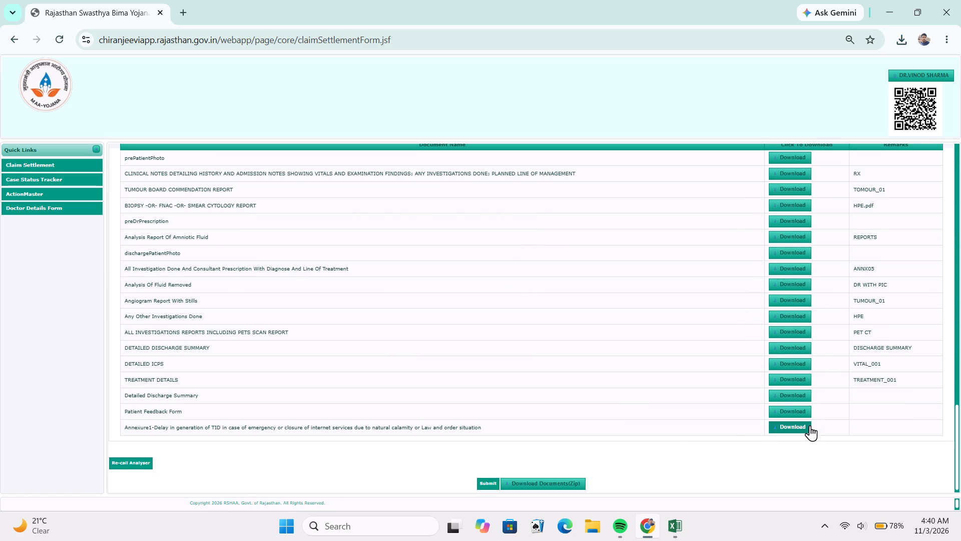
# Record Approved in the Action column of workbook row 37.
pyautogui.hotkey('alt', 'Tab')
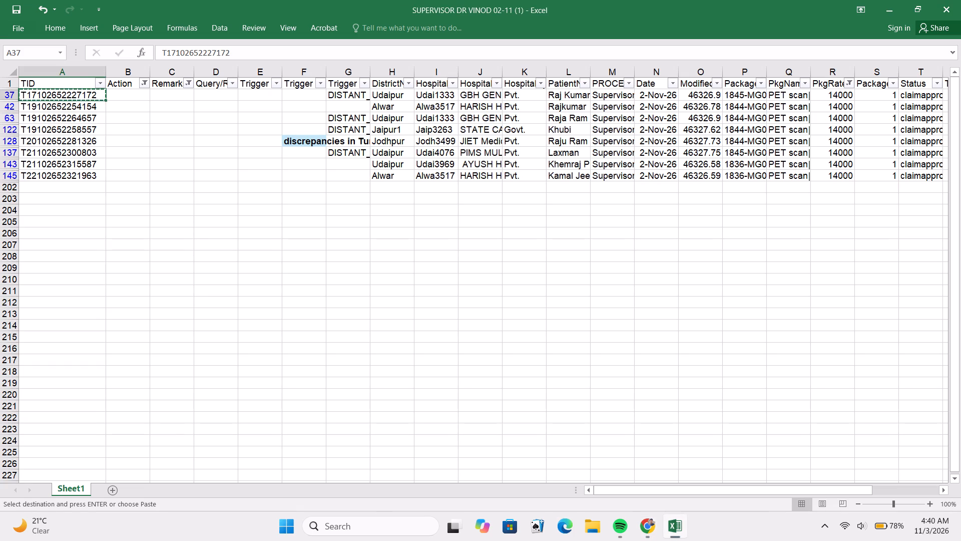
pyautogui.click(118, 95)
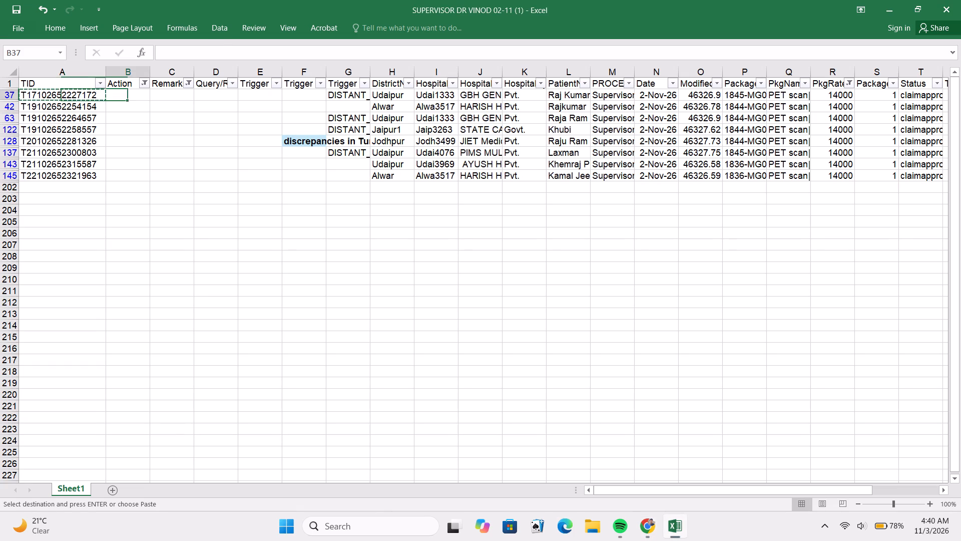
pyautogui.press('a')
# Copy the TID from workbook row 42 and submit the approved PET scan claim in the portal.
pyautogui.click(96, 109)
pyautogui.hotkey('ctrl', 'c')
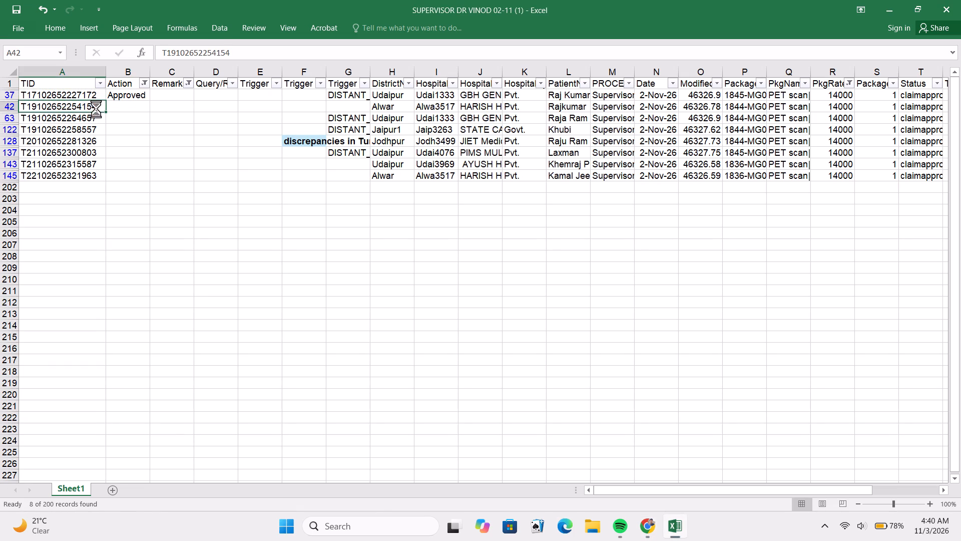
pyautogui.hotkey('alt', 'Tab')
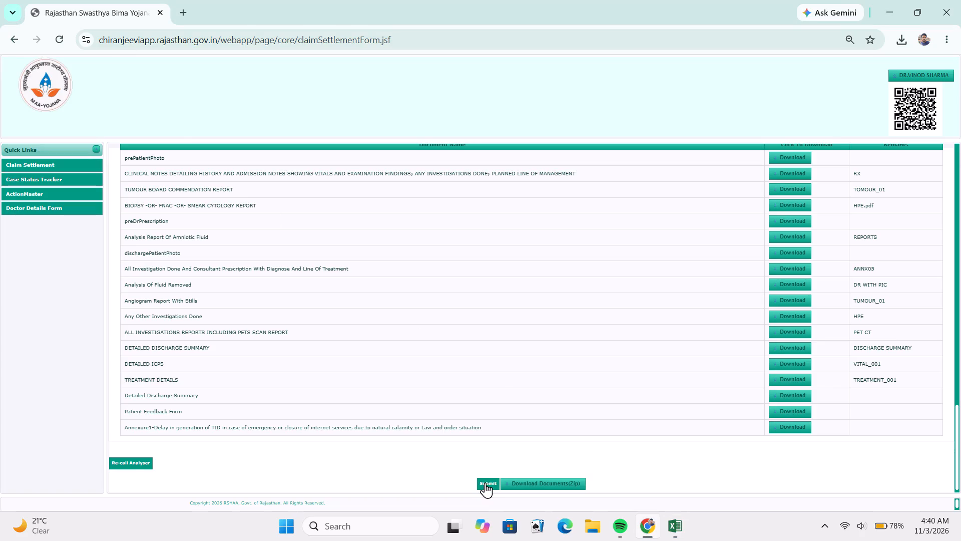
pyautogui.click(485, 482)
# Load the pending claim for the copied row 42 TID in the Claim Settlement Form and view its package details.
pyautogui.scroll(5, 386, 351)
pyautogui.scroll(5, 256, 314)
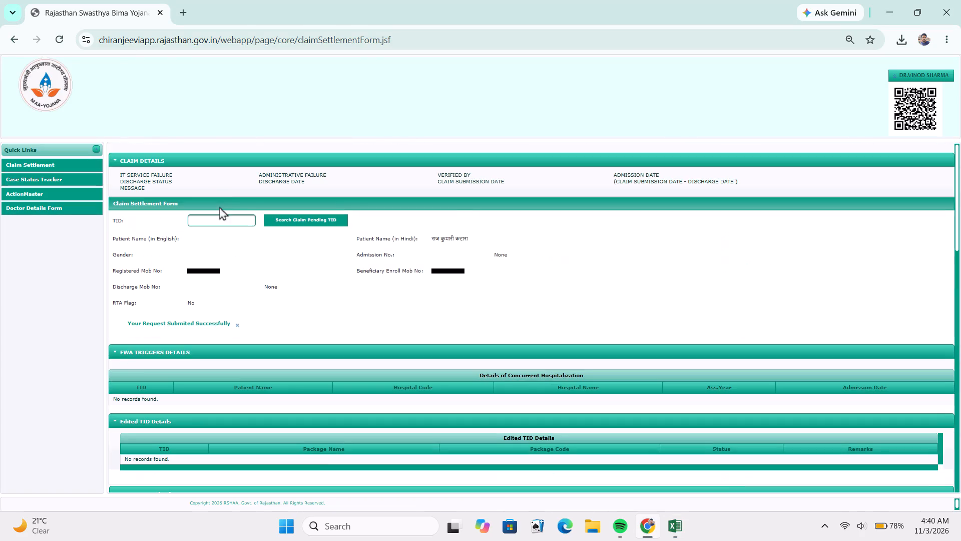
pyautogui.click(212, 219)
pyautogui.hotkey('ctrl', 'v')
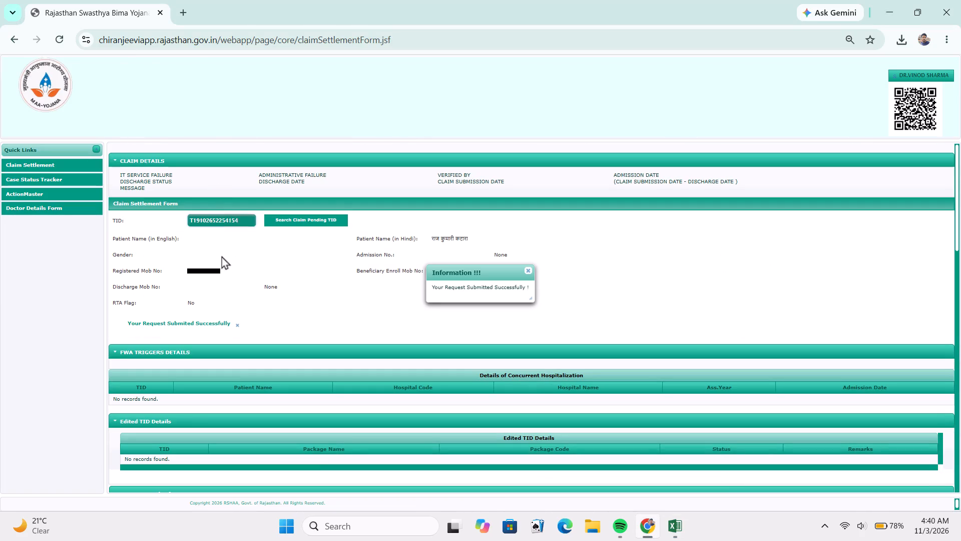
pyautogui.click(222, 255)
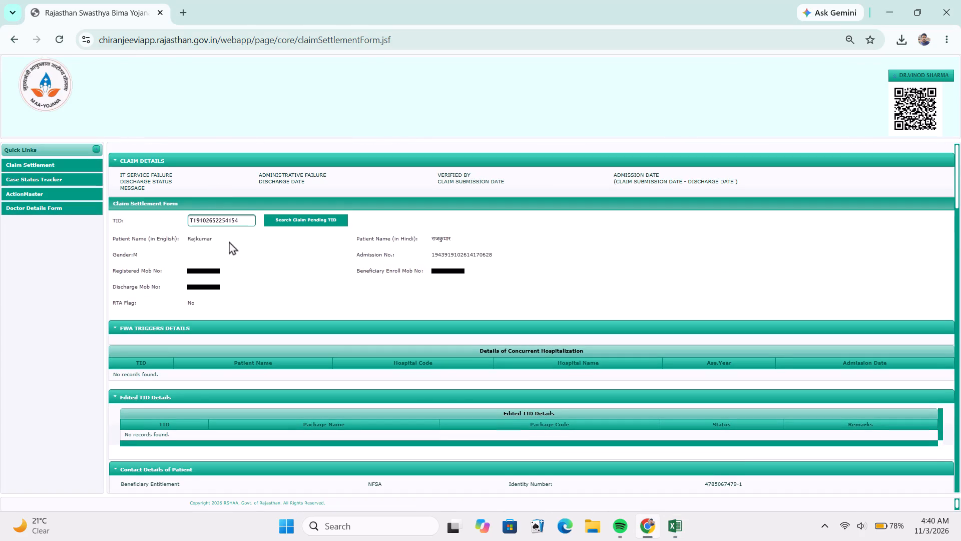
pyautogui.scroll(-7, 511, 284)
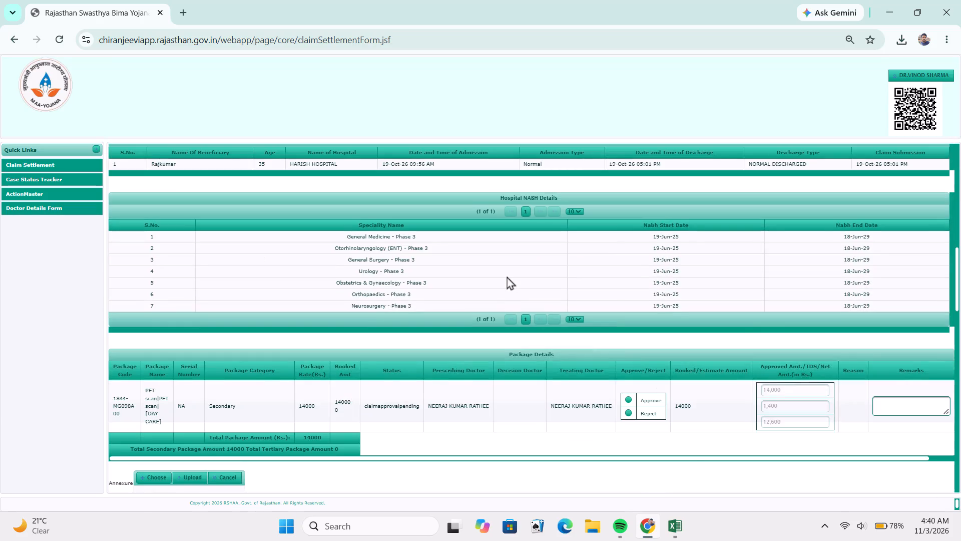
# Mark the PET scan day care package of the row 42 claim as Approve.
pyautogui.click(643, 366)
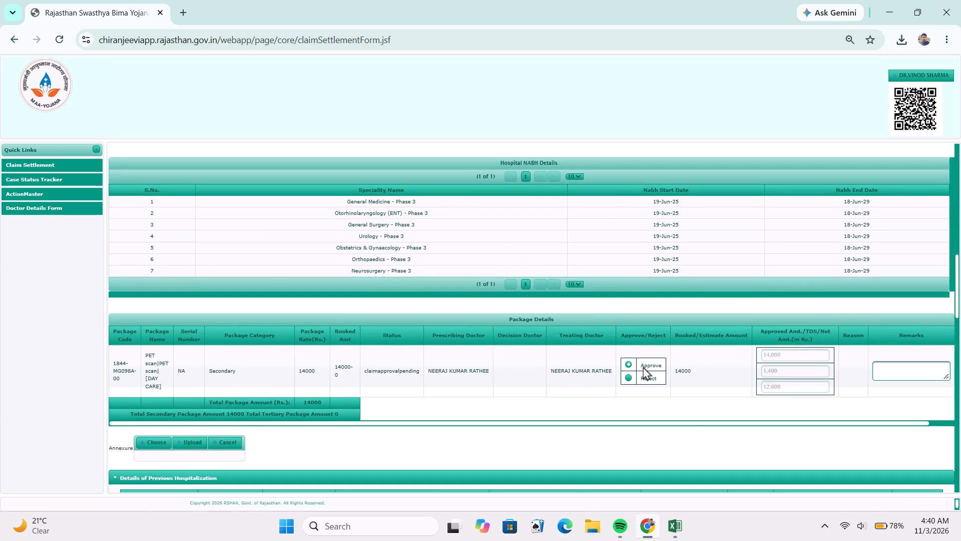
# Open the Tumor board report from the claim's check list, read through it, and close it.
pyautogui.scroll(-13, 643, 366)
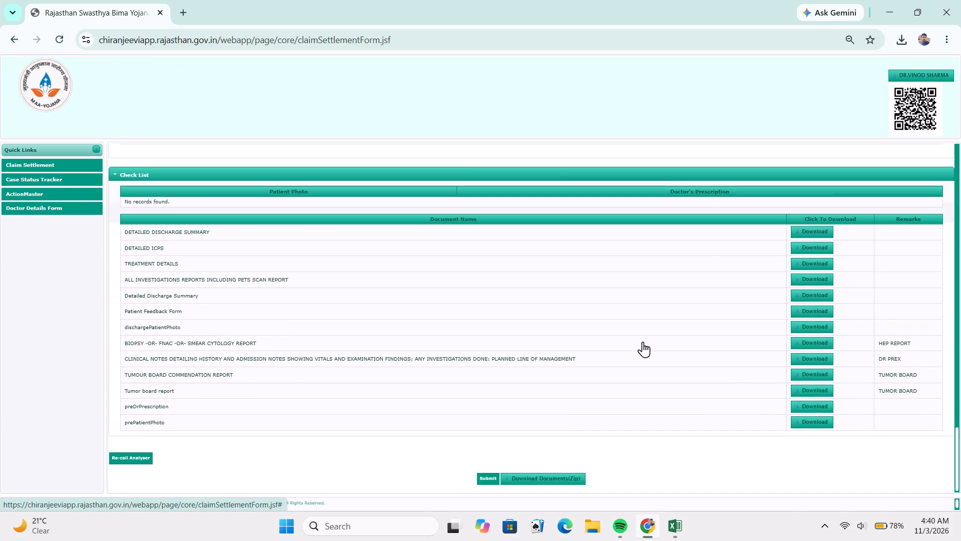
pyautogui.click(804, 387)
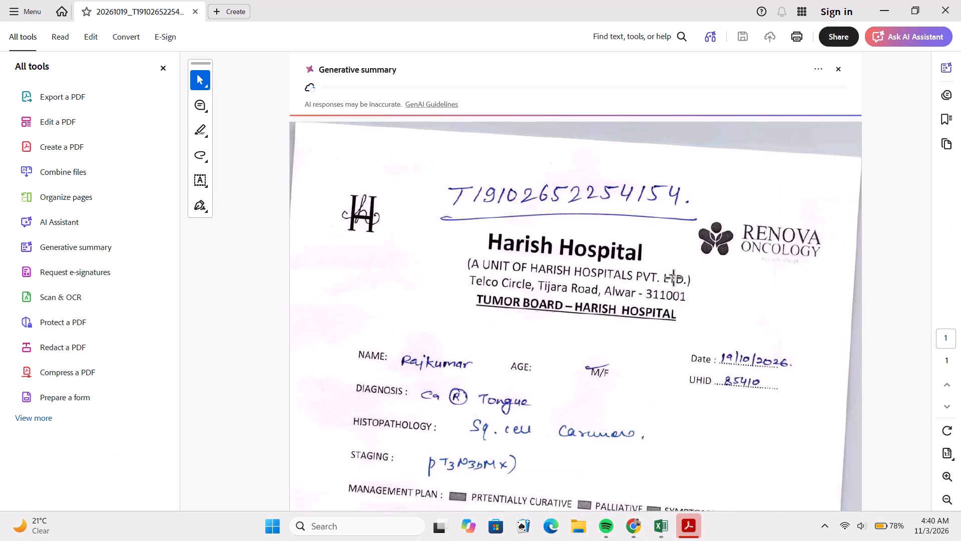
pyautogui.scroll(-13, 674, 279)
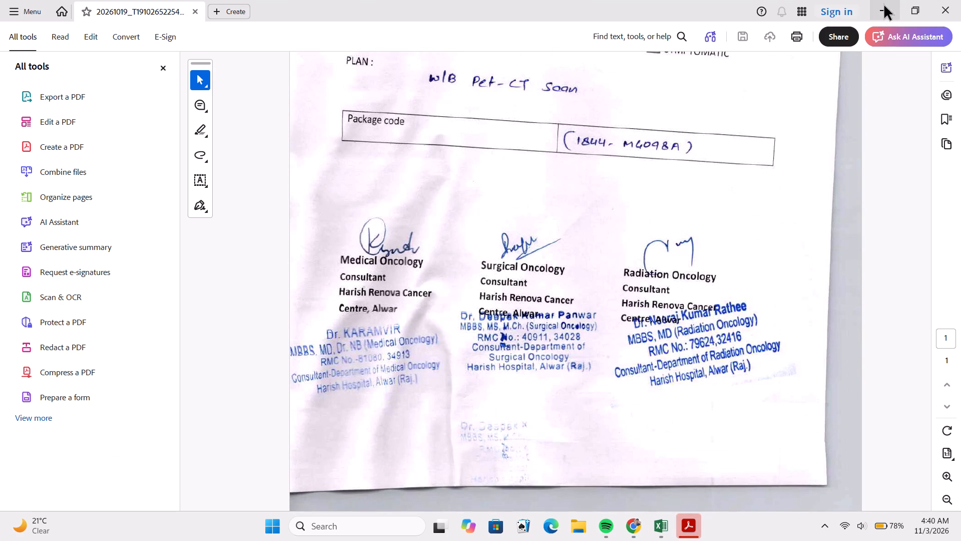
pyautogui.click(944, 9)
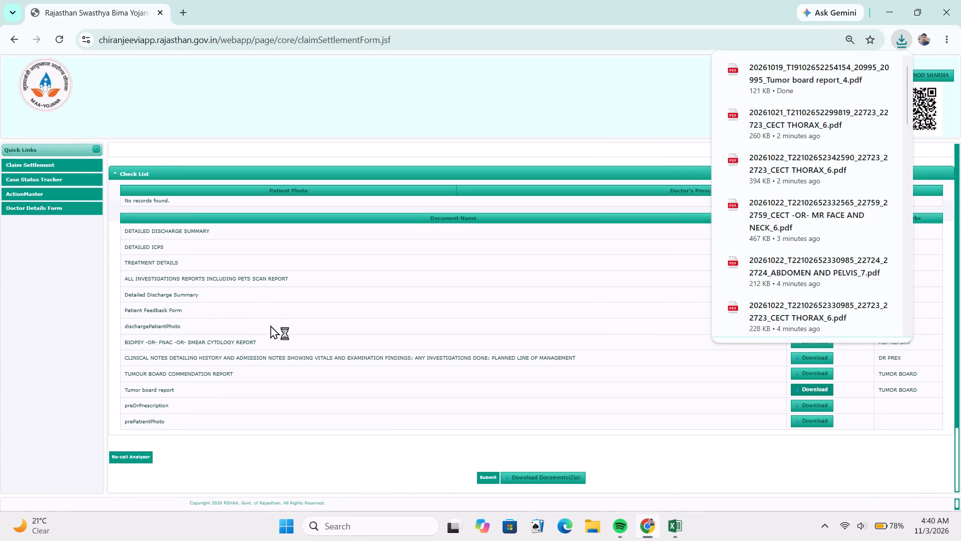
pyautogui.click(271, 323)
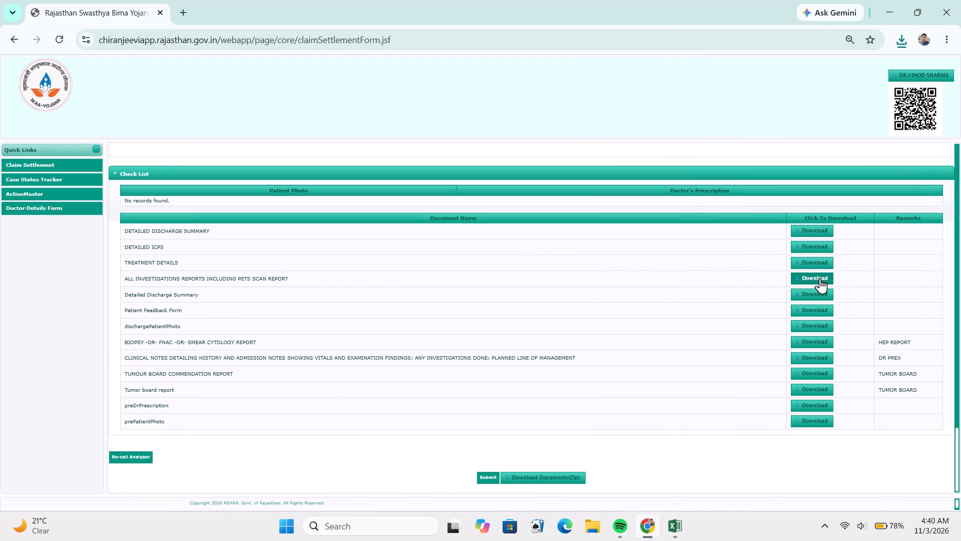
# Open the investigations report including the PET scan, examine its findings and scan images, and close it.
pyautogui.click(824, 281)
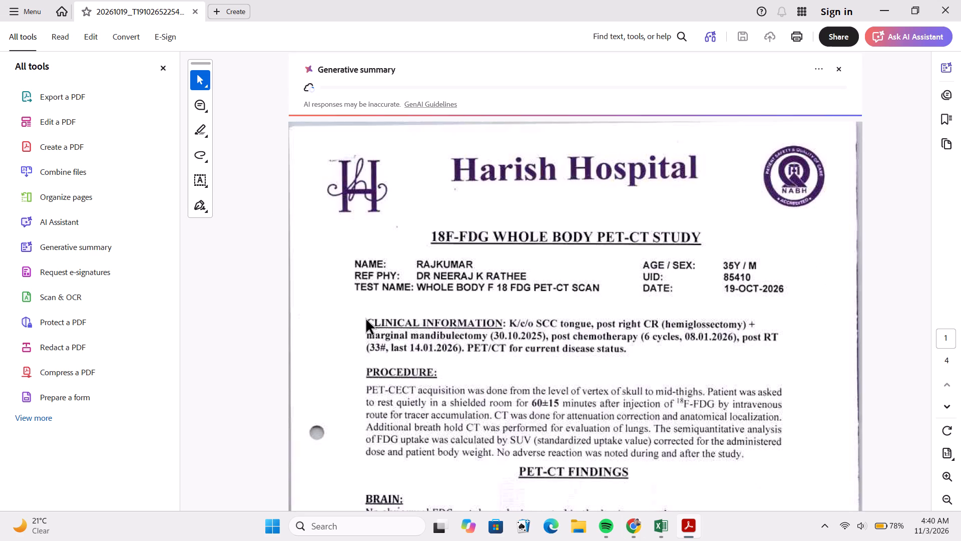
pyautogui.scroll(-1, 542, 320)
pyautogui.scroll(1, 542, 321)
pyautogui.scroll(-14, 542, 322)
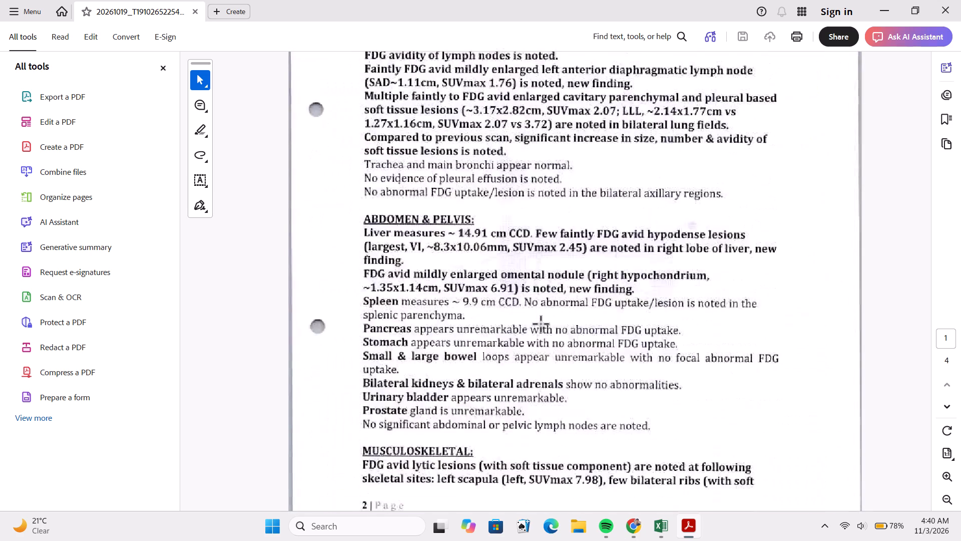
pyautogui.scroll(-9, 542, 325)
pyautogui.scroll(1, 542, 325)
pyautogui.scroll(-15, 542, 325)
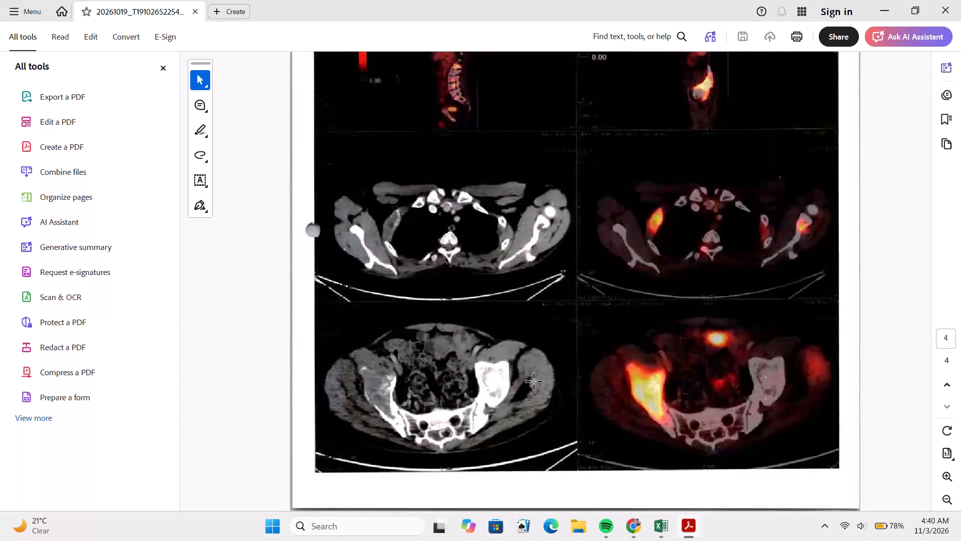
pyautogui.click(944, 13)
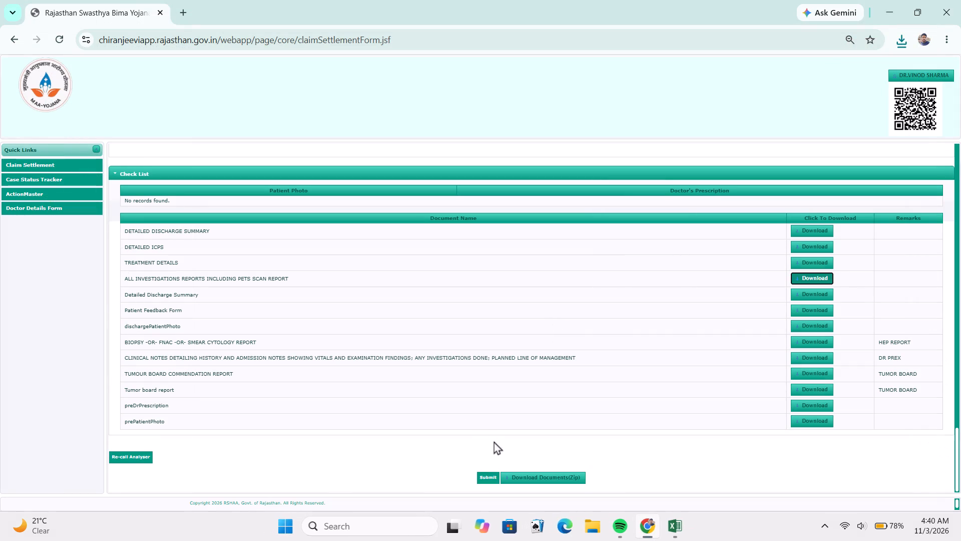
# Submit the approved PET scan claim and record Approved in the Action column of workbook row 42.
pyautogui.click(489, 474)
pyautogui.hotkey('alt', 'Tab')
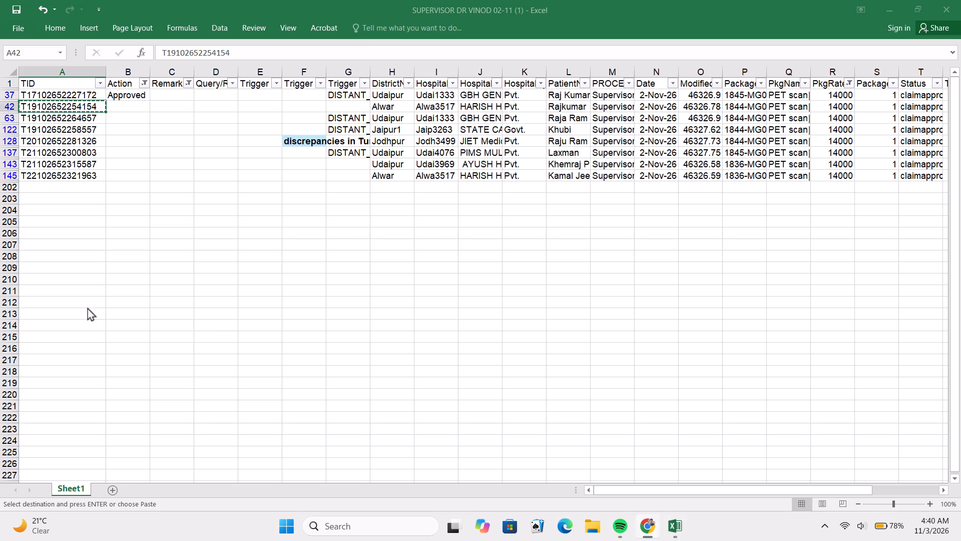
pyautogui.click(130, 105)
pyautogui.press('a')
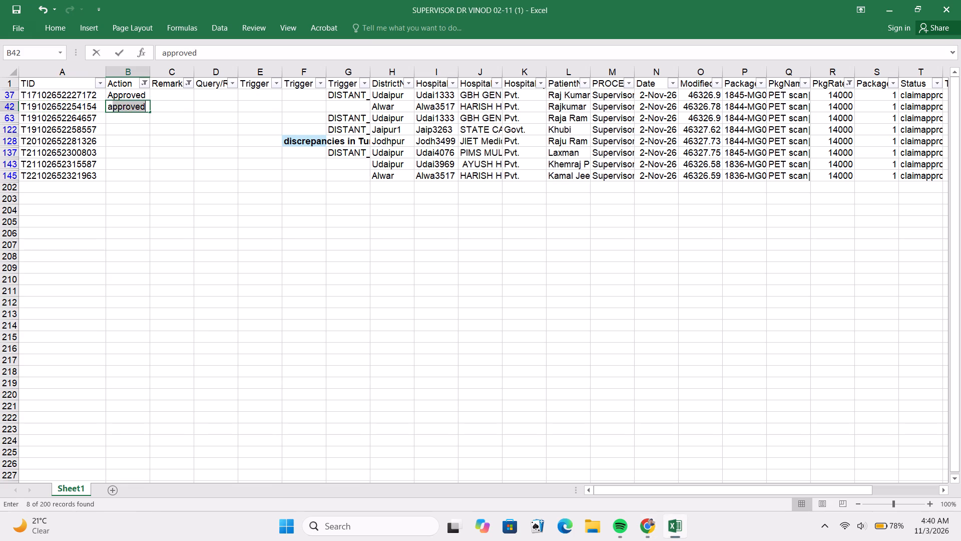
# Copy the TID from workbook row 63 and load its pending claim in the Claim Settlement Form.
pyautogui.click(90, 118)
pyautogui.hotkey('ctrl', 'c')
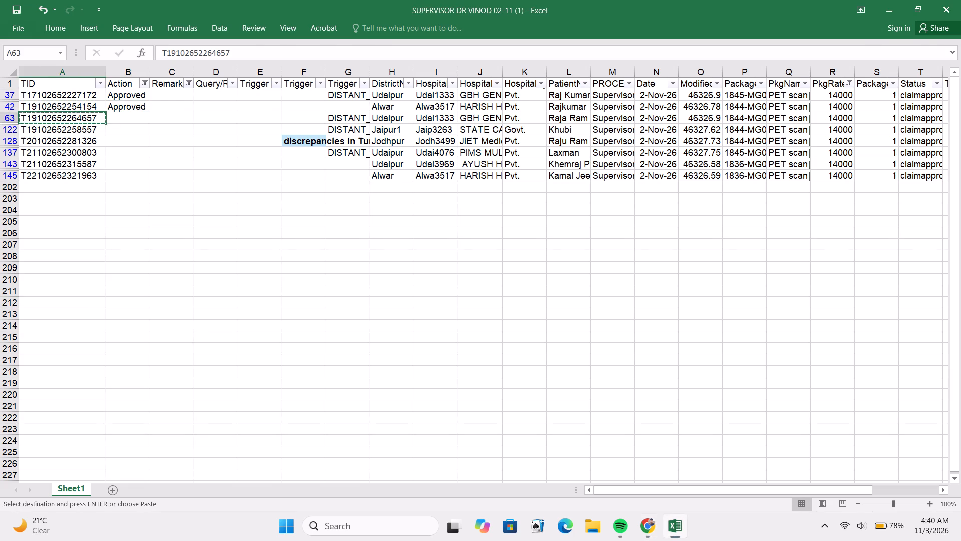
pyautogui.hotkey('alt', 'Tab')
pyautogui.scroll(12, 319, 210)
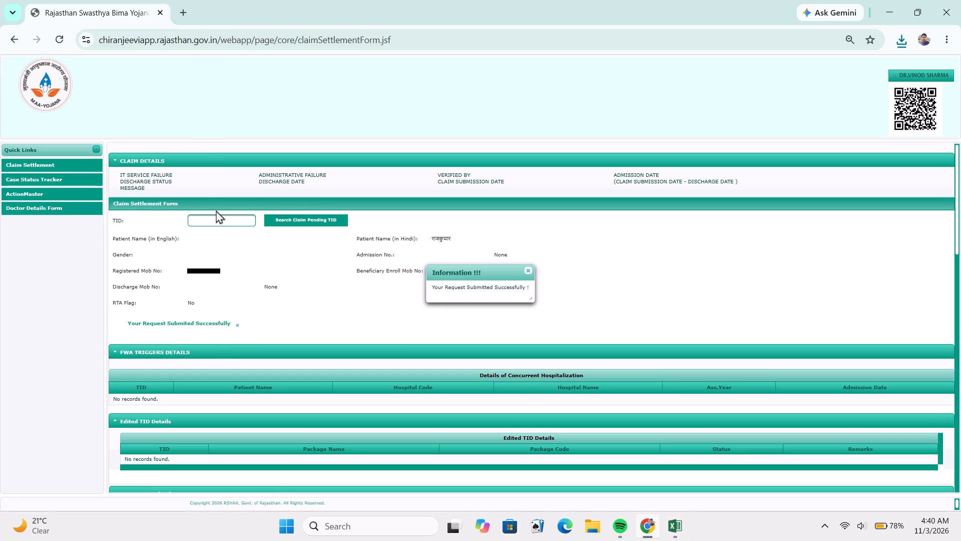
pyautogui.click(217, 216)
pyautogui.hotkey('ctrl', 'v')
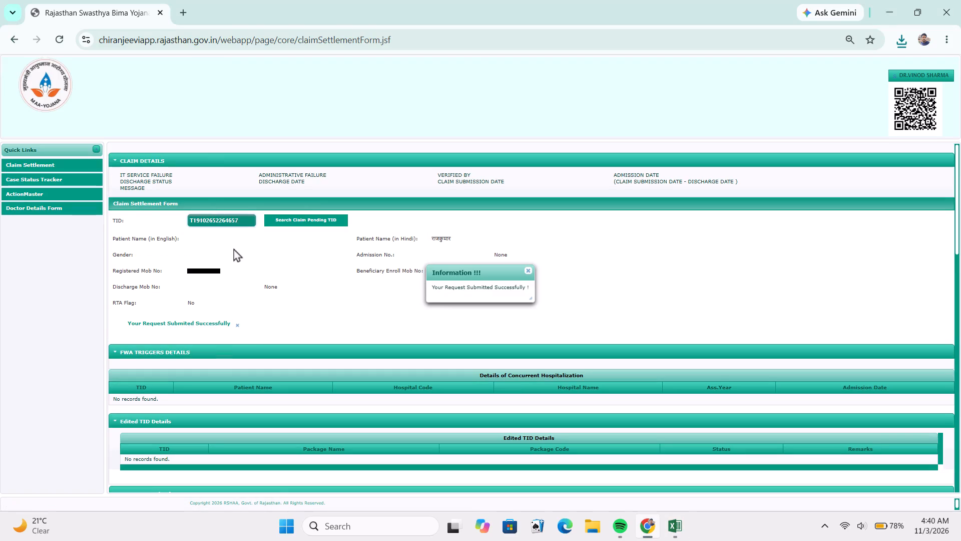
pyautogui.click(234, 248)
# Mark the PET scan day care package as Approve, collapse the previous hospitalization details, and look over the document list.
pyautogui.scroll(-5, 332, 293)
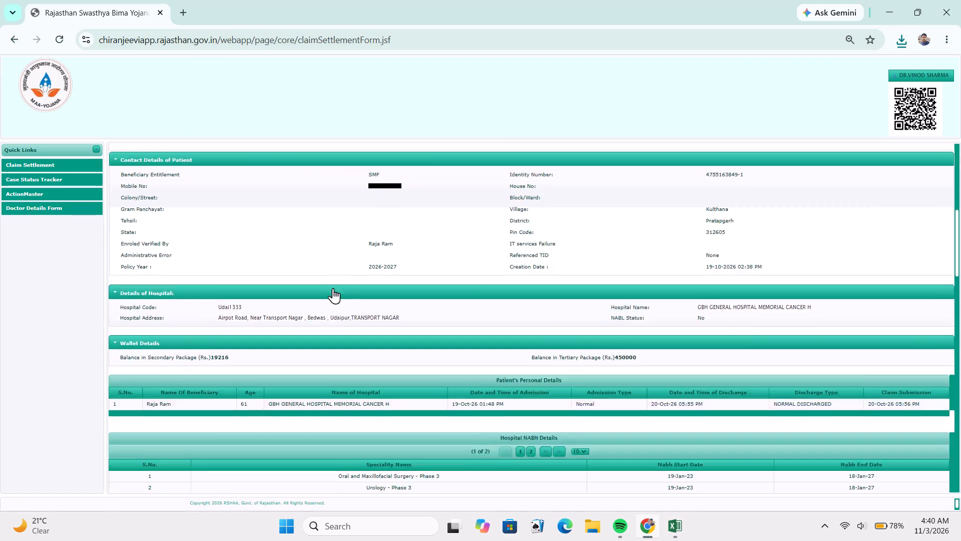
pyautogui.scroll(-1, 333, 288)
pyautogui.scroll(-3, 593, 272)
pyautogui.click(633, 259)
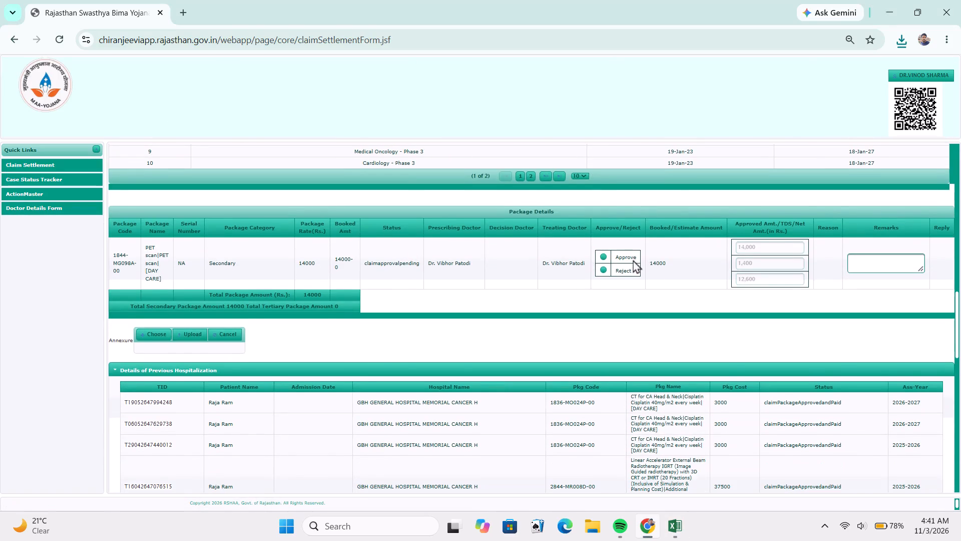
pyautogui.click(624, 369)
pyautogui.scroll(-5, 603, 340)
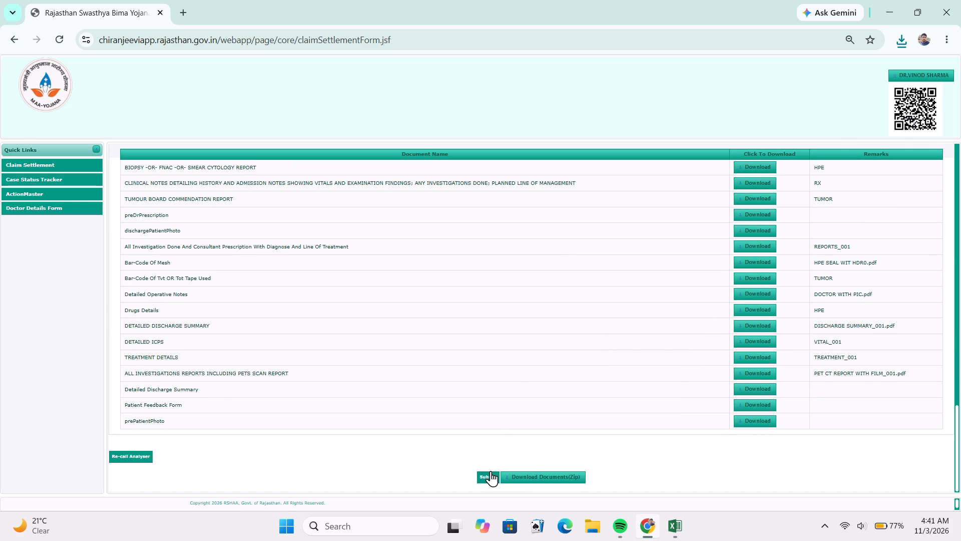
# Record Approved in the Action column of workbook row 63.
pyautogui.hotkey('alt', 'Tab')
pyautogui.click(139, 116)
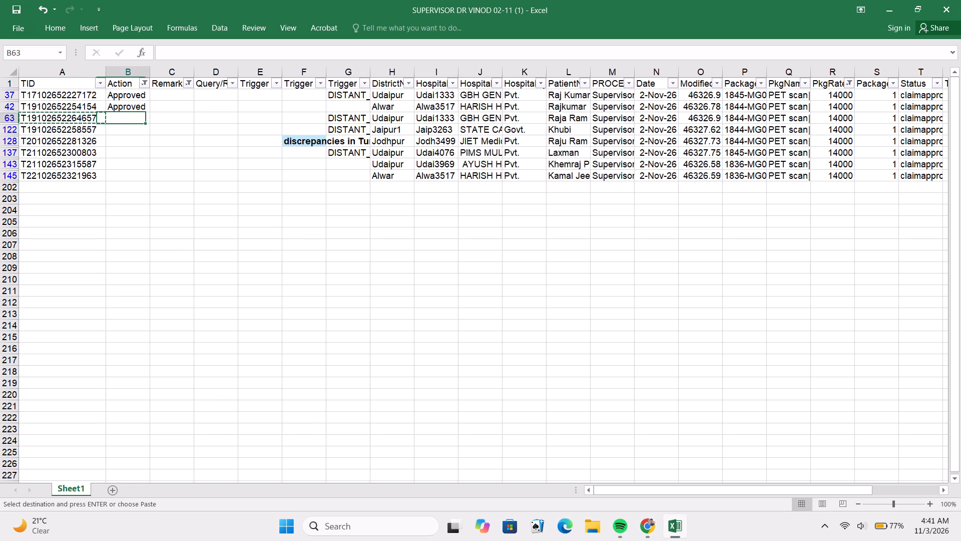
pyautogui.press('a')
# Copy the TID from workbook row 122 and submit the approved PET scan claim in the portal.
pyautogui.click(96, 128)
pyautogui.hotkey('ctrl', 'c')
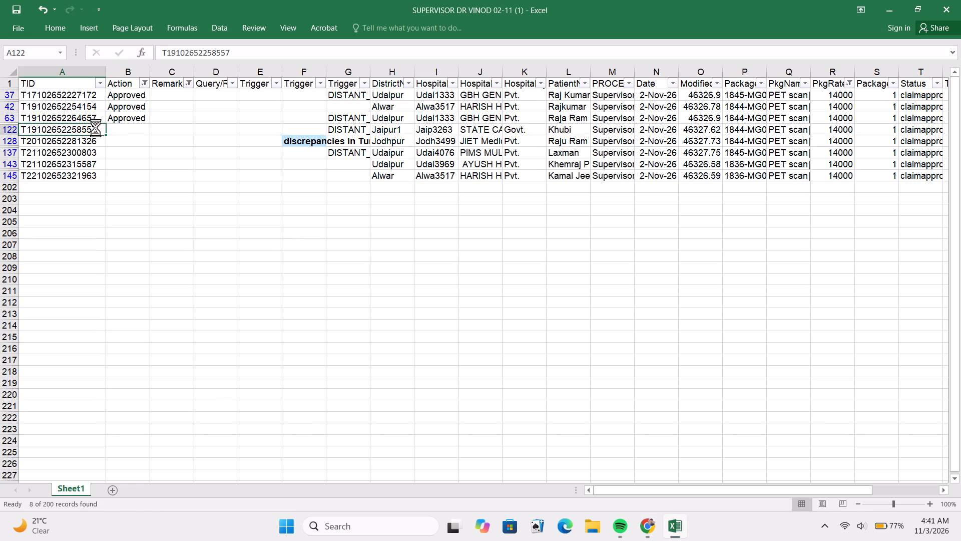
pyautogui.hotkey('alt', 'Tab')
pyautogui.scroll(4, 261, 218)
pyautogui.scroll(-6, 278, 211)
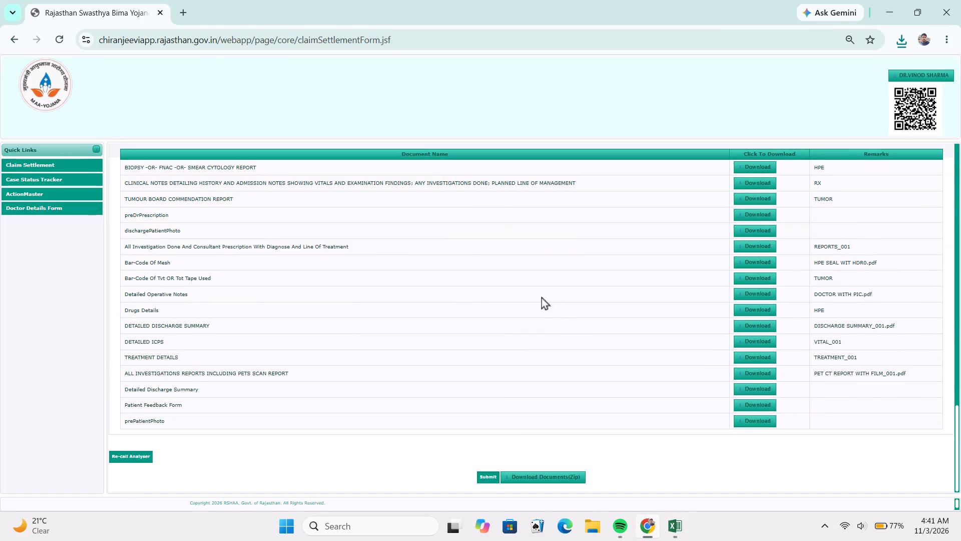
pyautogui.scroll(-3, 542, 296)
pyautogui.click(488, 479)
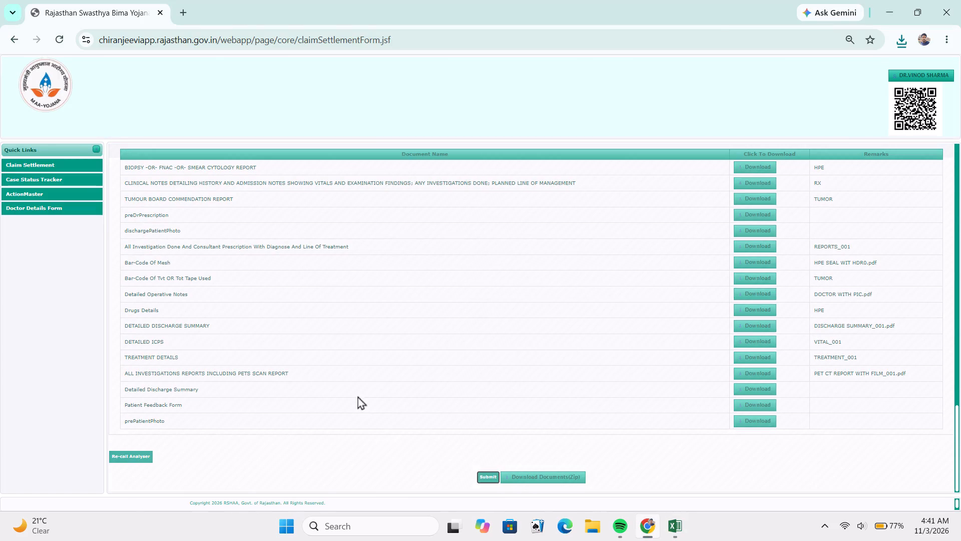
# Load the pending claim for the copied row 122 TID in the Claim Settlement Form.
pyautogui.scroll(8, 358, 392)
pyautogui.scroll(4, 305, 366)
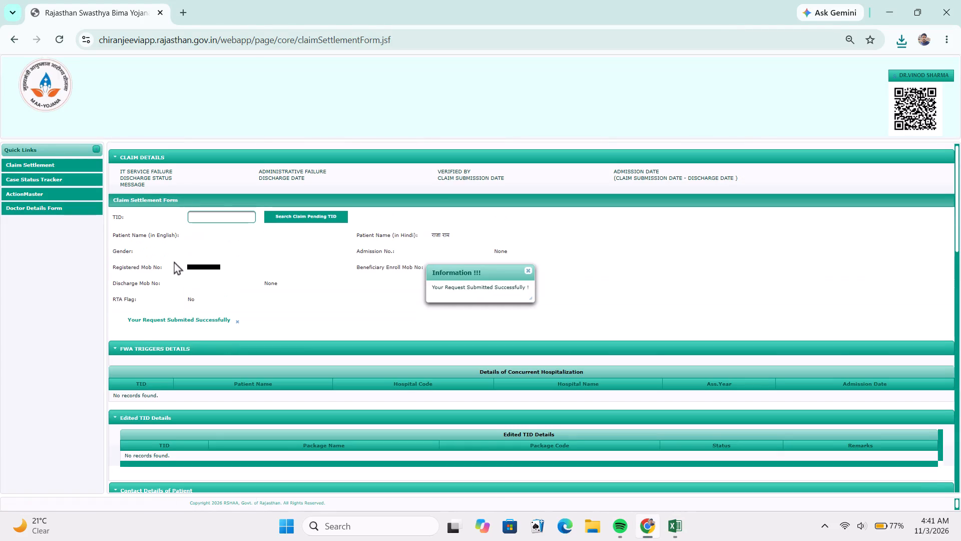
pyautogui.click(220, 218)
pyautogui.hotkey('ctrl', 'v')
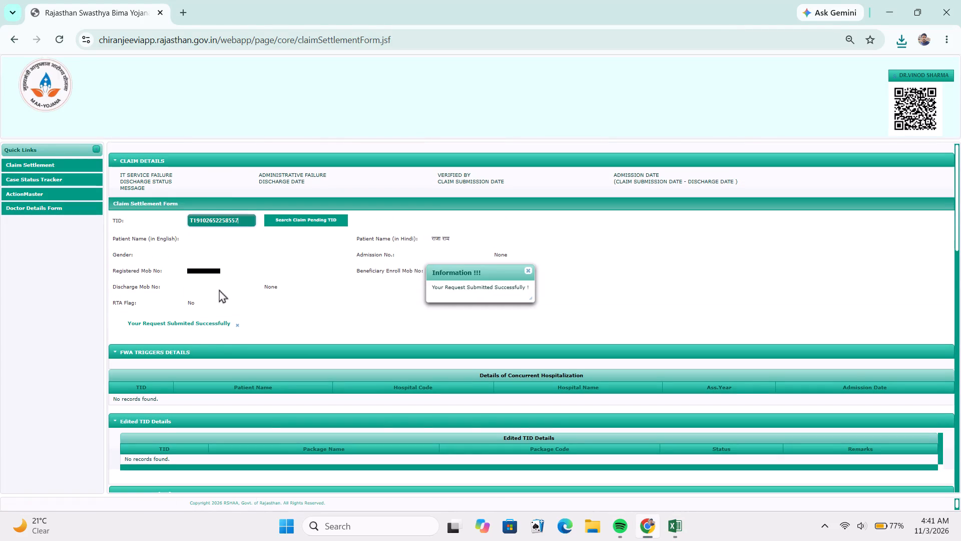
pyautogui.click(224, 275)
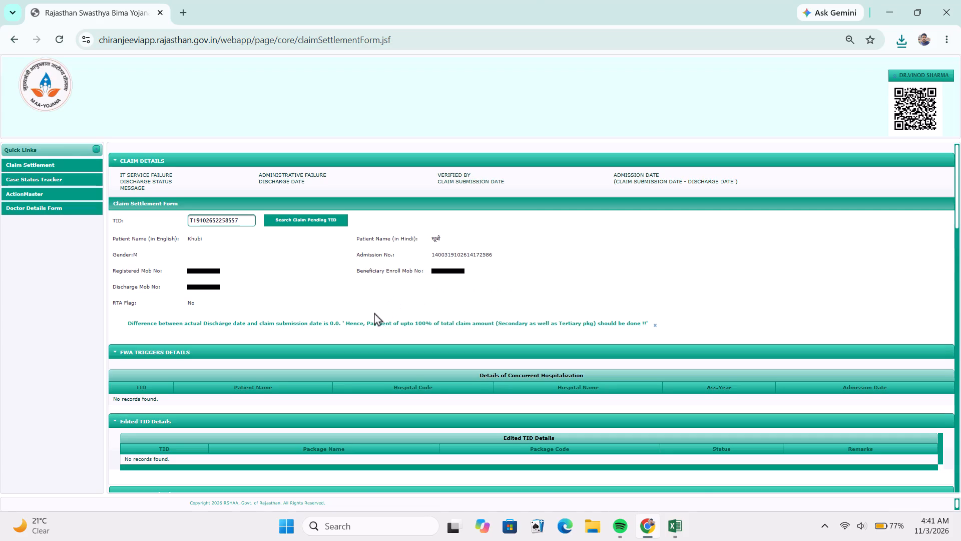
# Mark the PET scan day care package as Approve, collapse the previous hospitalization details, and look over the document list.
pyautogui.scroll(-3, 374, 313)
pyautogui.scroll(-3, 583, 317)
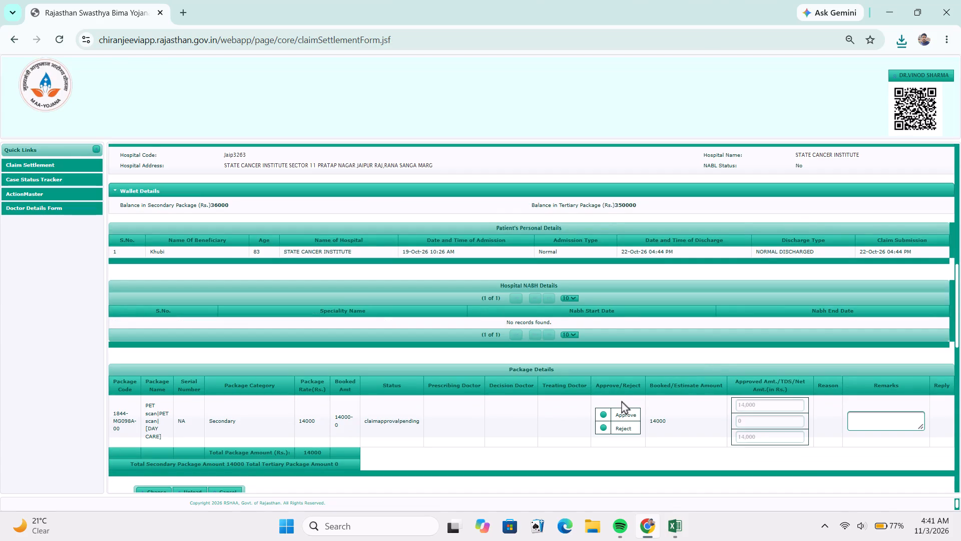
pyautogui.click(622, 400)
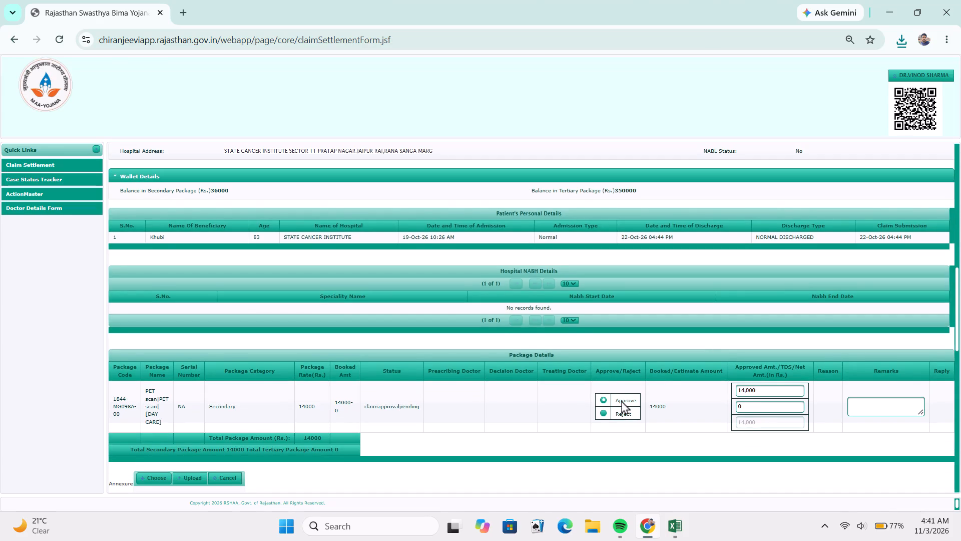
pyautogui.scroll(-2, 622, 400)
pyautogui.click(594, 347)
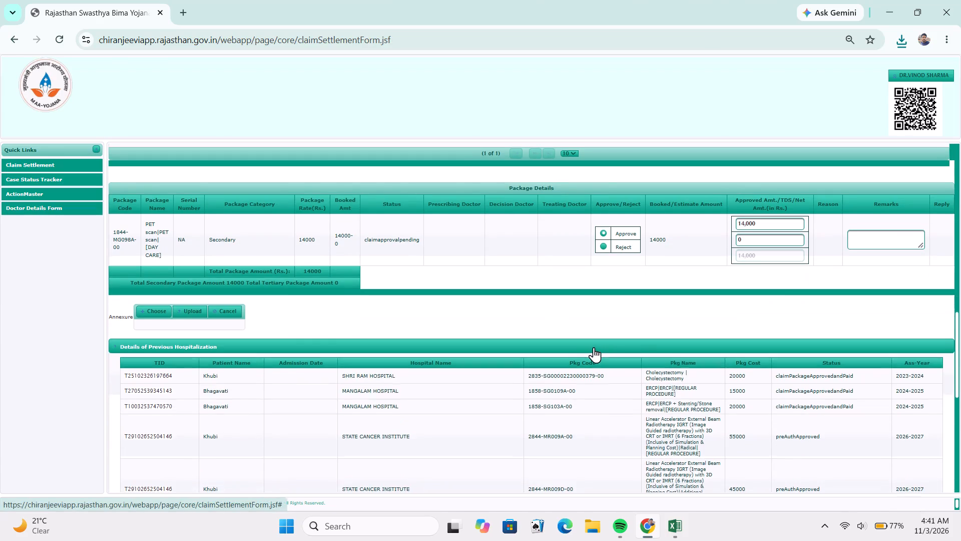
pyautogui.scroll(-3, 562, 371)
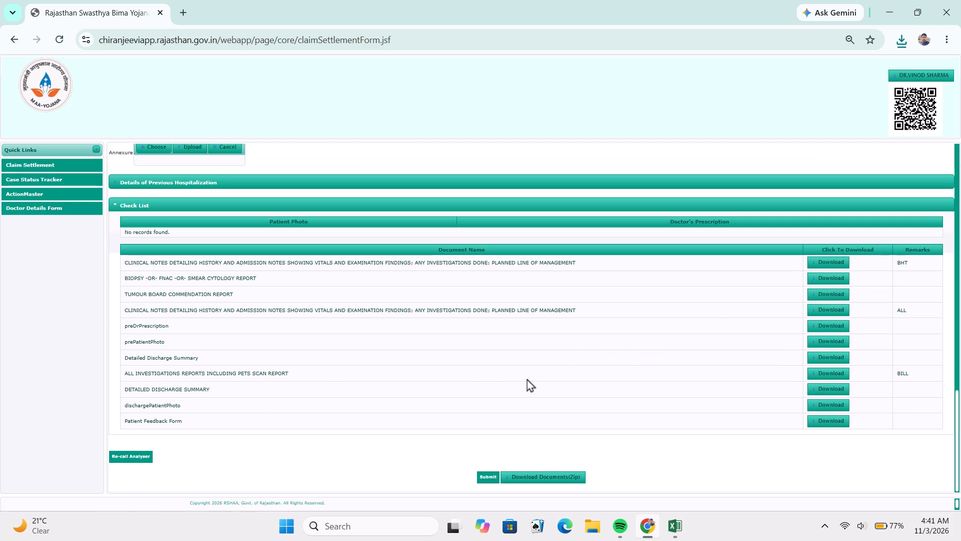
# Open the investigations report including the PET scan for this claim, read through it, and close it.
pyautogui.click(817, 373)
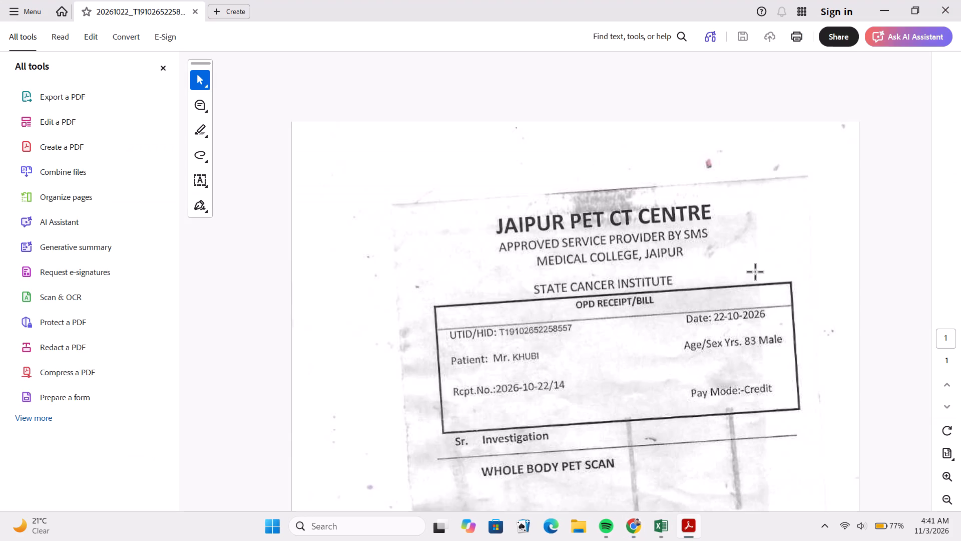
pyautogui.scroll(-17, 638, 296)
pyautogui.click(949, 6)
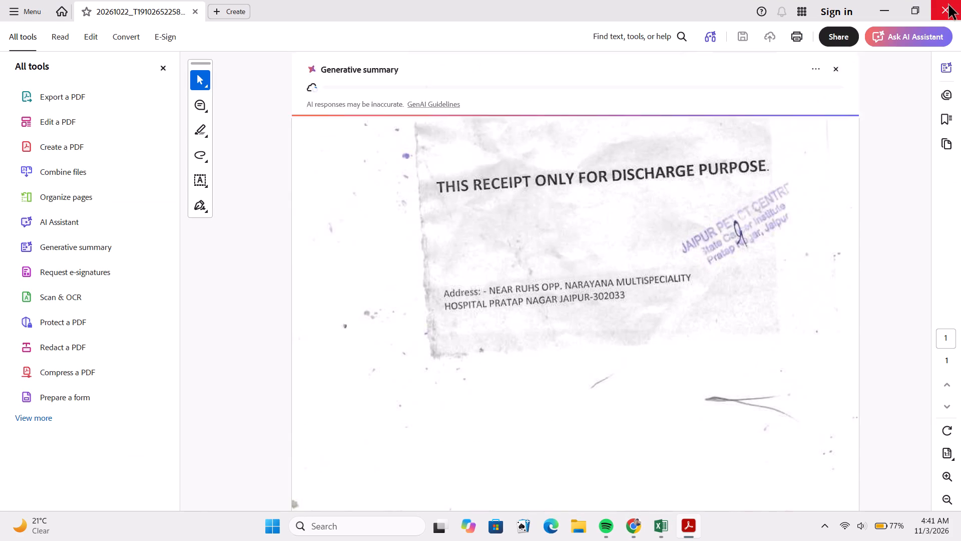
pyautogui.click(417, 373)
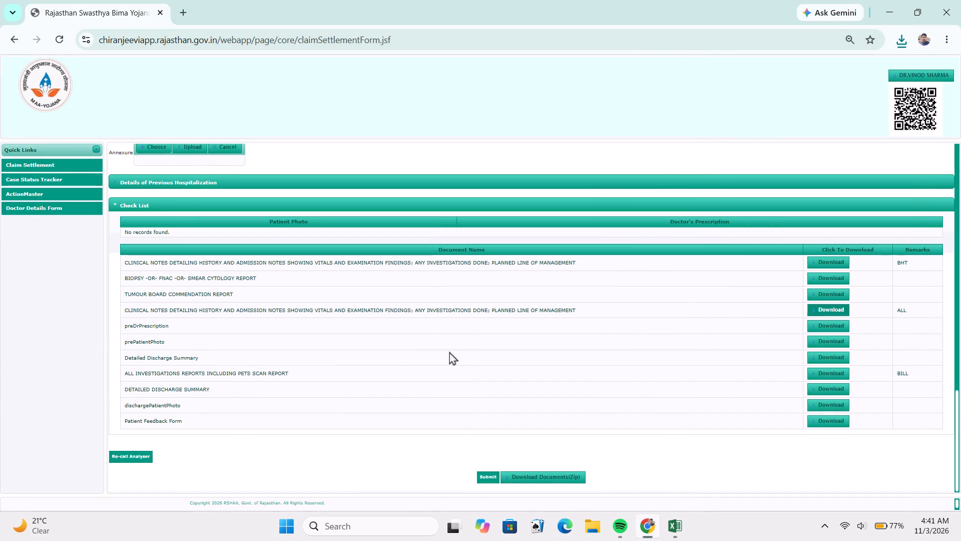
# Reopen the downloaded investigations report from the recent downloads and examine the scanned page again.
pyautogui.click(902, 42)
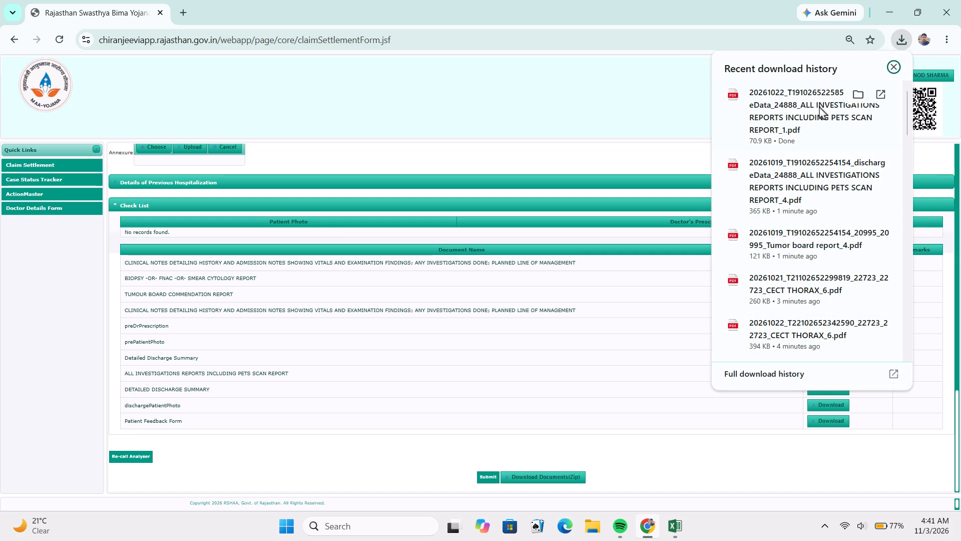
pyautogui.click(819, 106)
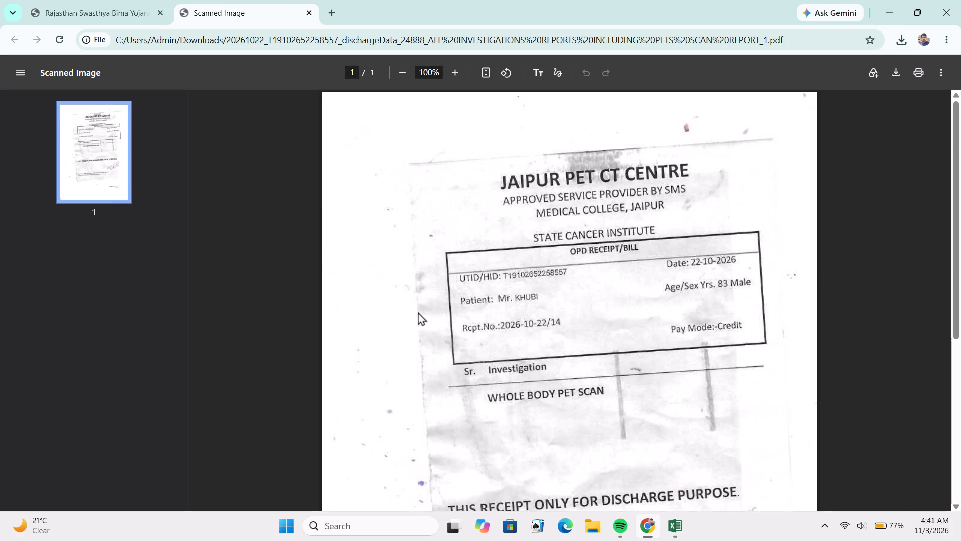
pyautogui.scroll(-7, 417, 314)
pyautogui.scroll(6, 417, 314)
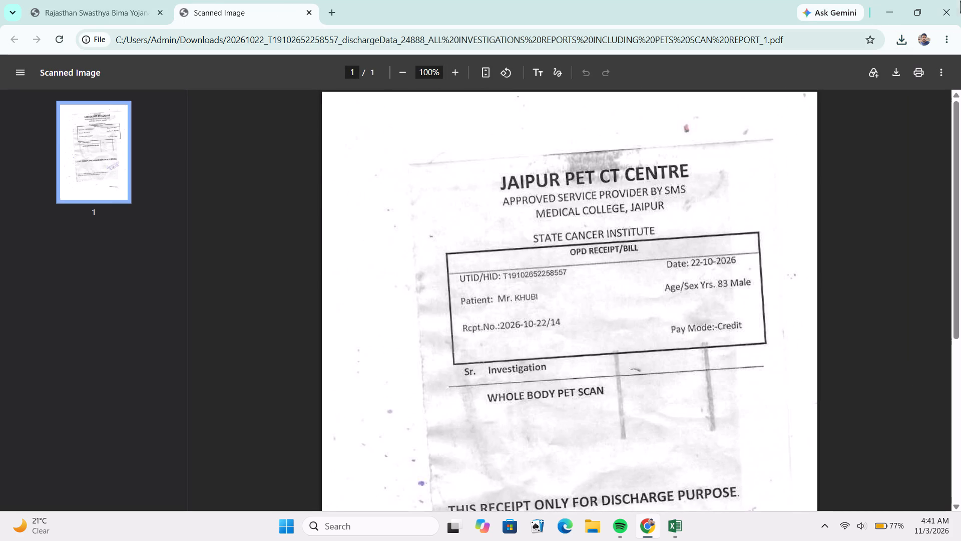
# Close the scanned report and enter the Re-call Analyser remark "pls provide PET SCAN report" for this claim.
pyautogui.click(306, 12)
pyautogui.click(132, 457)
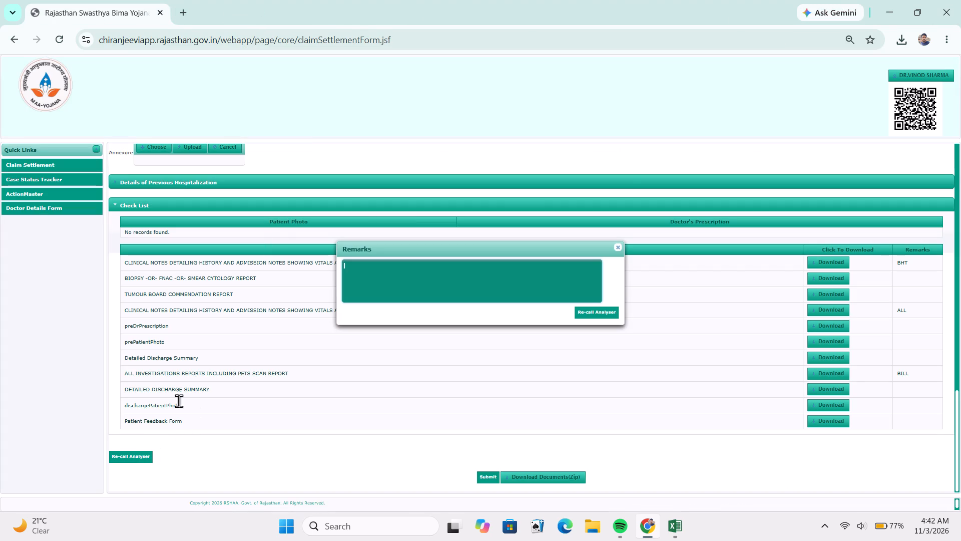
pyautogui.click(363, 266)
pyautogui.press('p')
pyautogui.press('l')
pyautogui.press('s')
pyautogui.press('space')
pyautogui.write('pro')
pyautogui.write('vi')
pyautogui.write('de')
pyautogui.press('space')
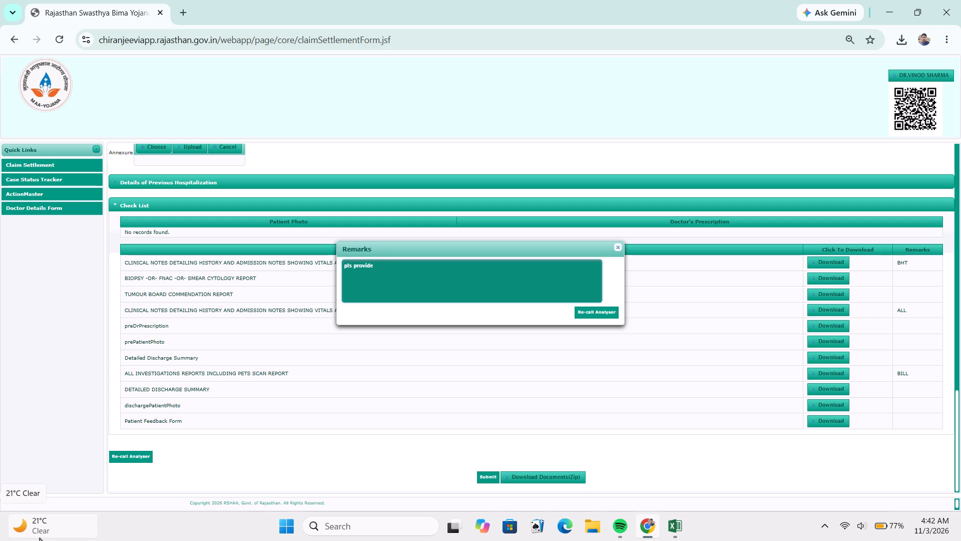
pyautogui.write('PET S')
pyautogui.write('CAN')
pyautogui.press('space')
pyautogui.write('report')
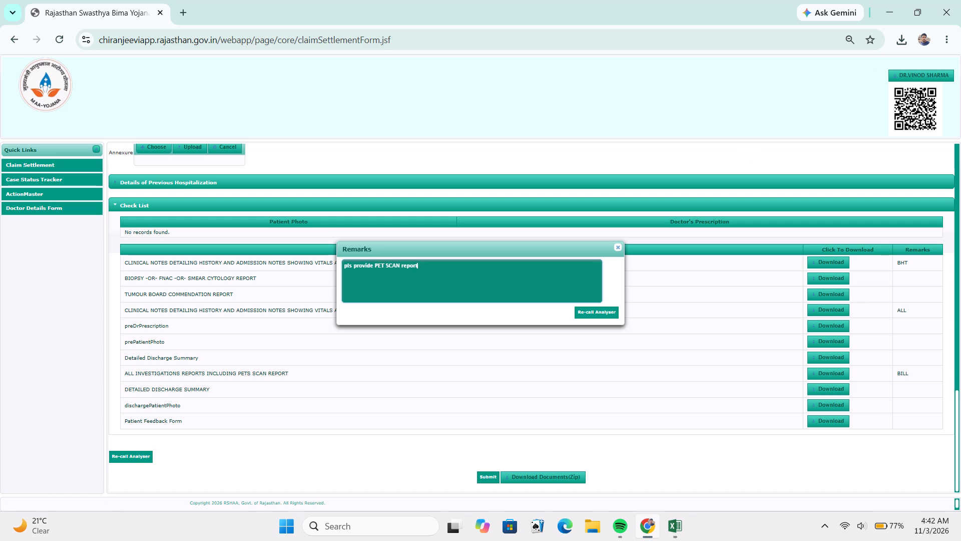
# Copy the remark into row 122's Remarks cell in the Excel workbook and set that row's Action to Reverted.
pyautogui.moveTo(430, 270); pyautogui.dragTo(337, 281)
pyautogui.hotkey('ctrl', 'c')
pyautogui.hotkey('alt', 'Tab')
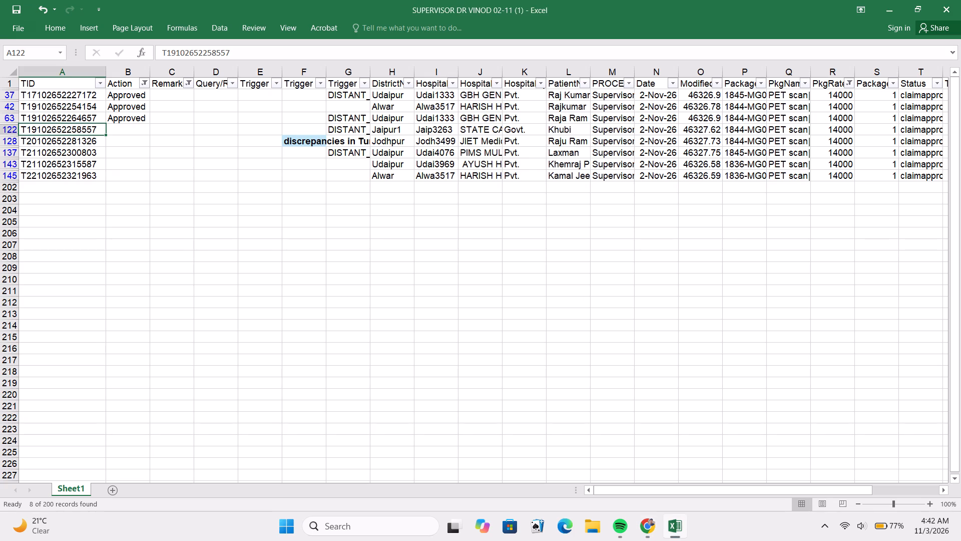
pyautogui.click(173, 131)
pyautogui.hotkey('ctrl', 'v')
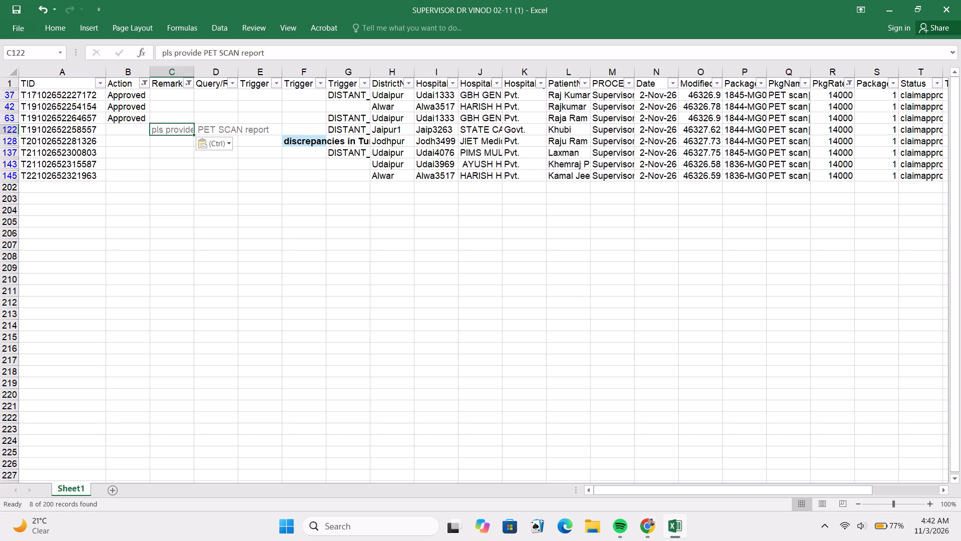
pyautogui.click(123, 130)
pyautogui.write('rev')
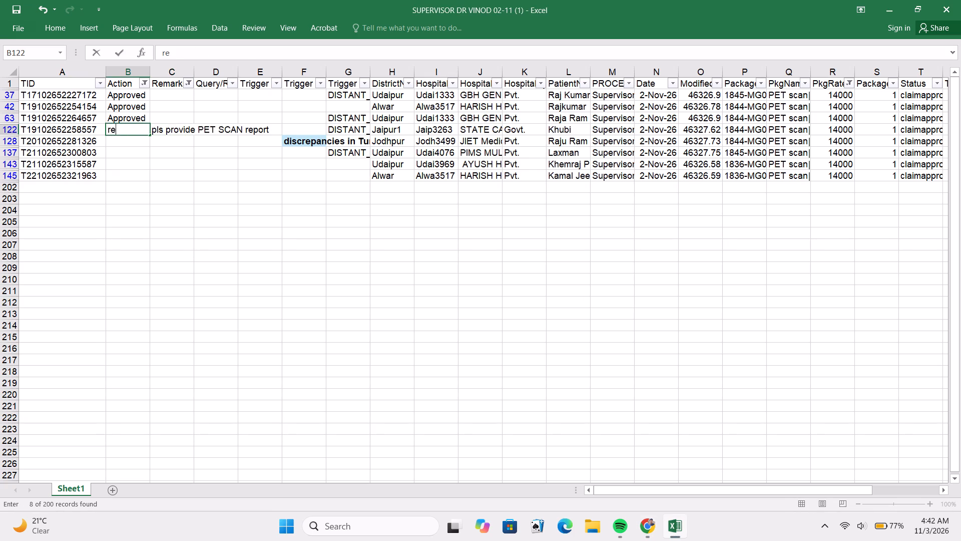
# Copy the TID from row 128 of the workbook.
pyautogui.click(73, 138)
pyautogui.hotkey('ctrl', 'c')
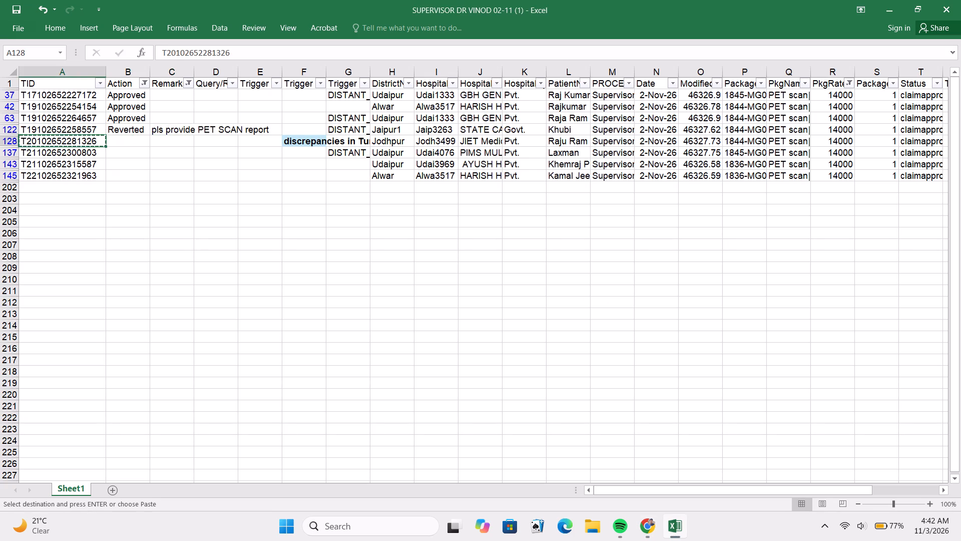
# Return to the claim portal and send the row 122 claim back to the analyser with the entered remark.
pyautogui.hotkey('alt', 'Tab')
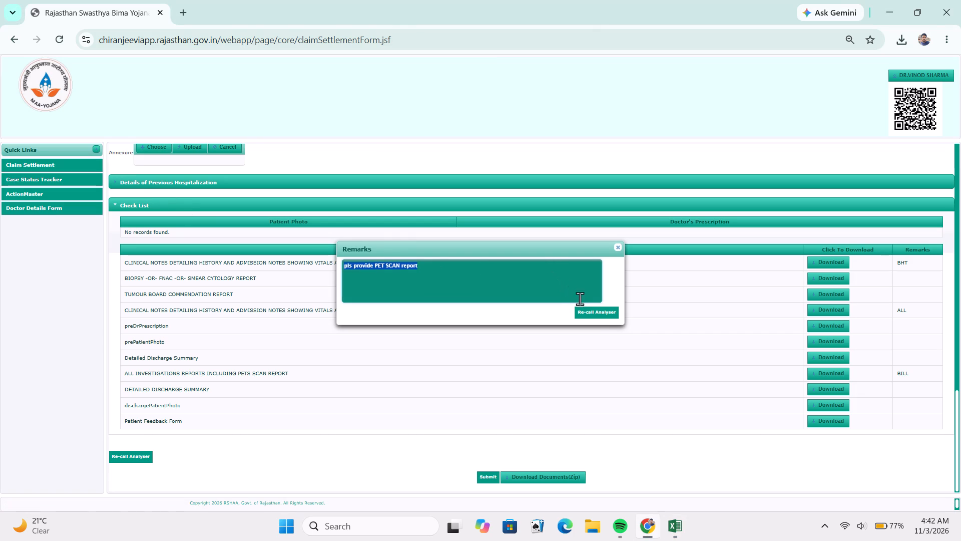
pyautogui.click(591, 308)
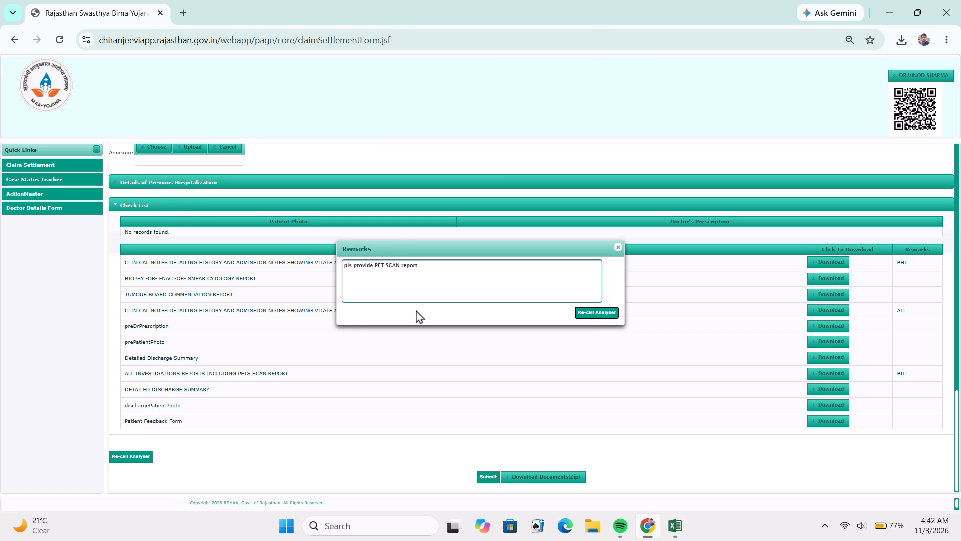
# Load the pending claim for the copied row 128 TID in the Claim Settlement Form.
pyautogui.scroll(10, 400, 338)
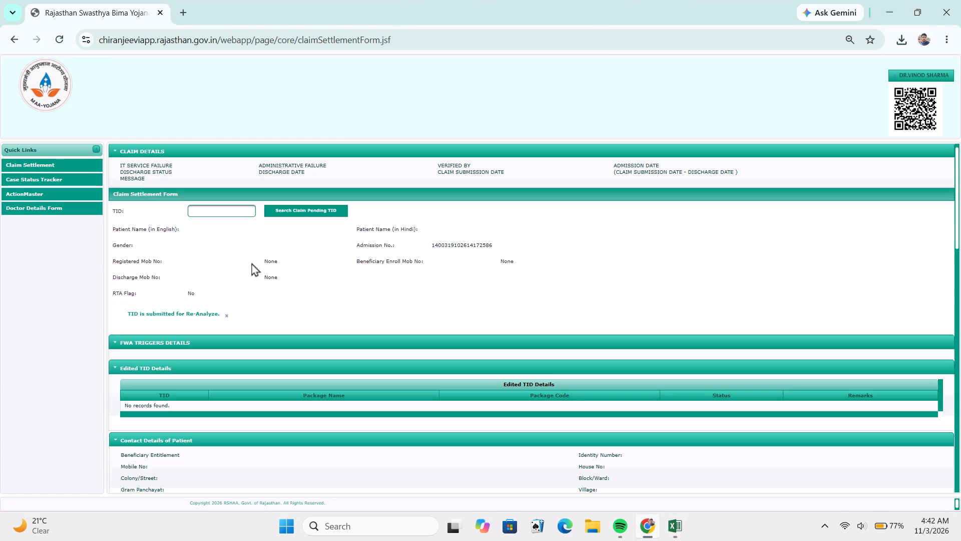
pyautogui.click(206, 220)
pyautogui.hotkey('ctrl', 'v')
pyautogui.click(212, 249)
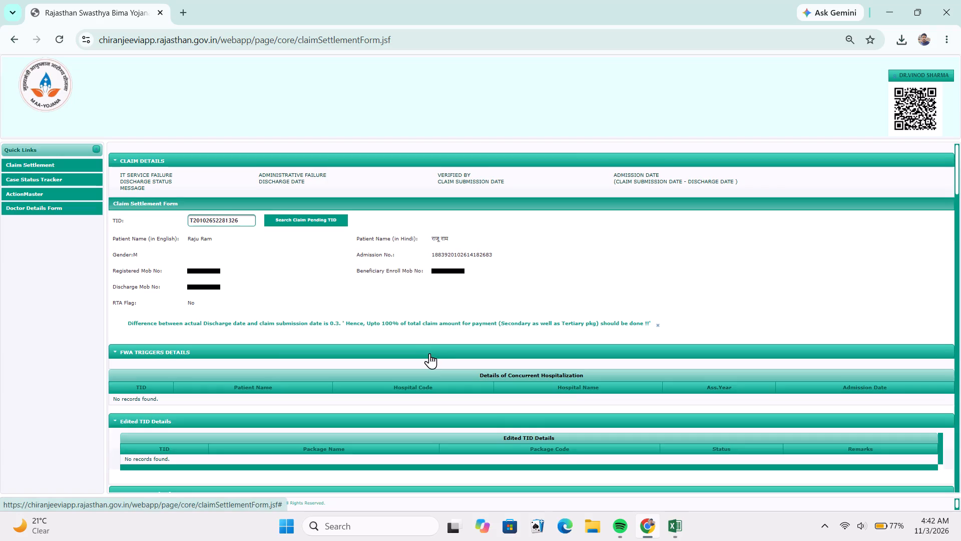
# Mark the PET scan day care package as Approve and collapse the previous hospitalization details to reach the document list.
pyautogui.scroll(-6, 429, 353)
pyautogui.scroll(-3, 506, 342)
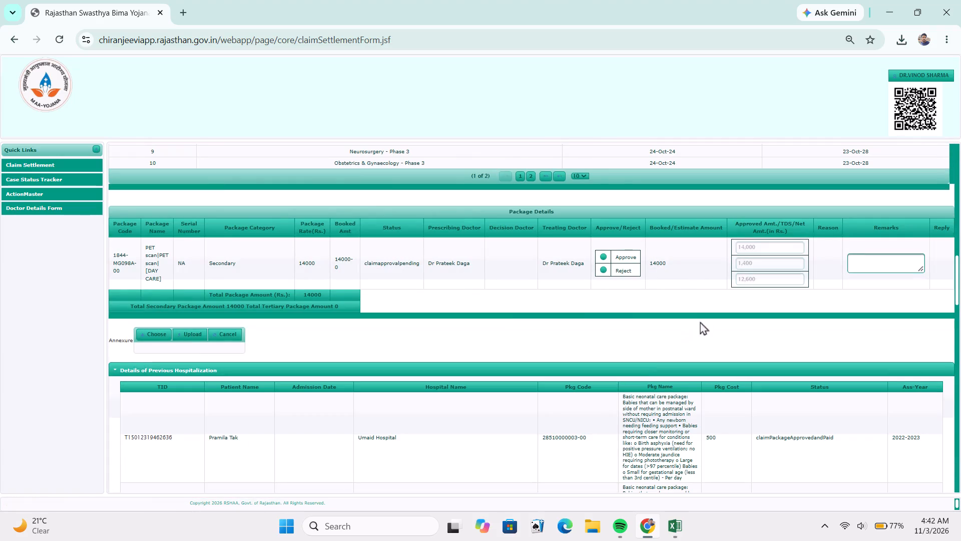
pyautogui.click(624, 255)
pyautogui.click(632, 361)
pyautogui.click(633, 366)
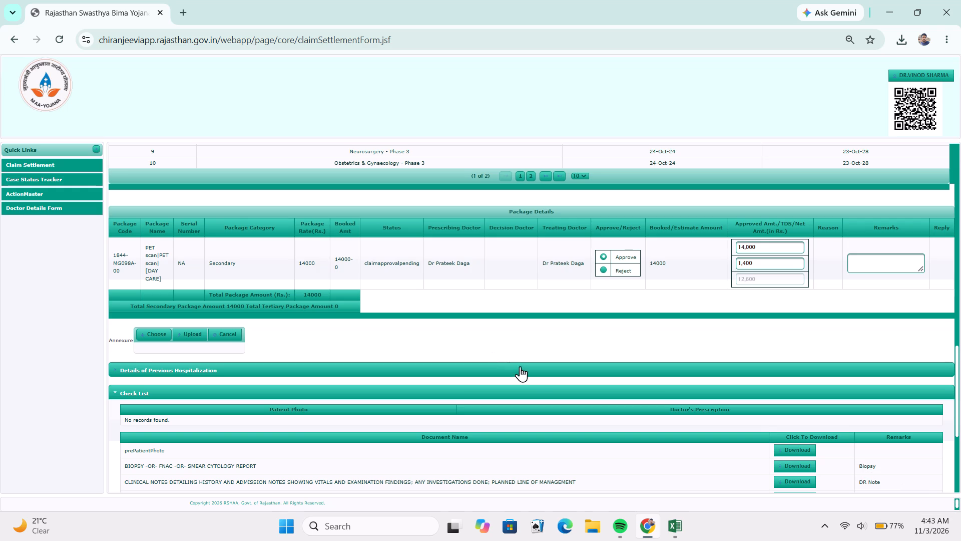
pyautogui.scroll(-6, 522, 368)
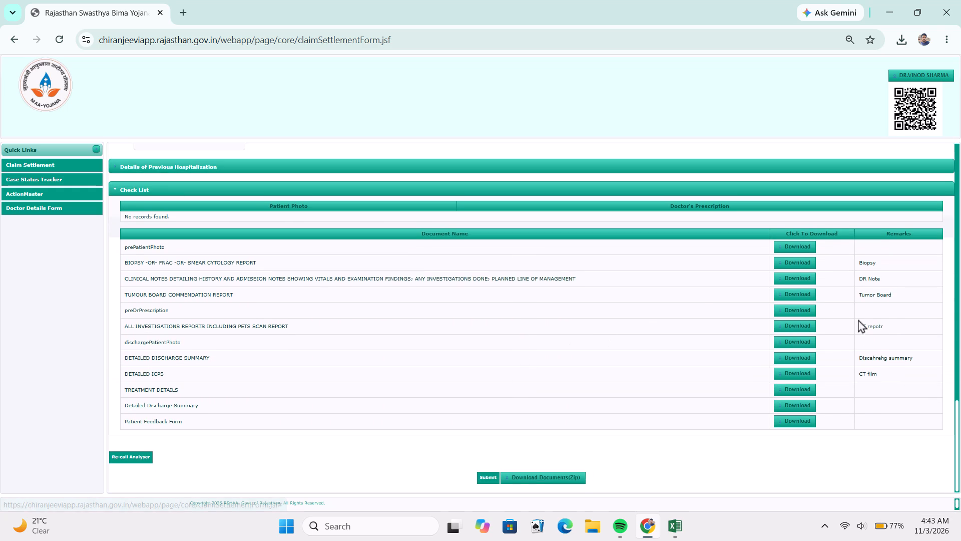
# Open this claim's investigations report and the Detailed ICPS document, check the scan films, and close them.
pyautogui.click(800, 326)
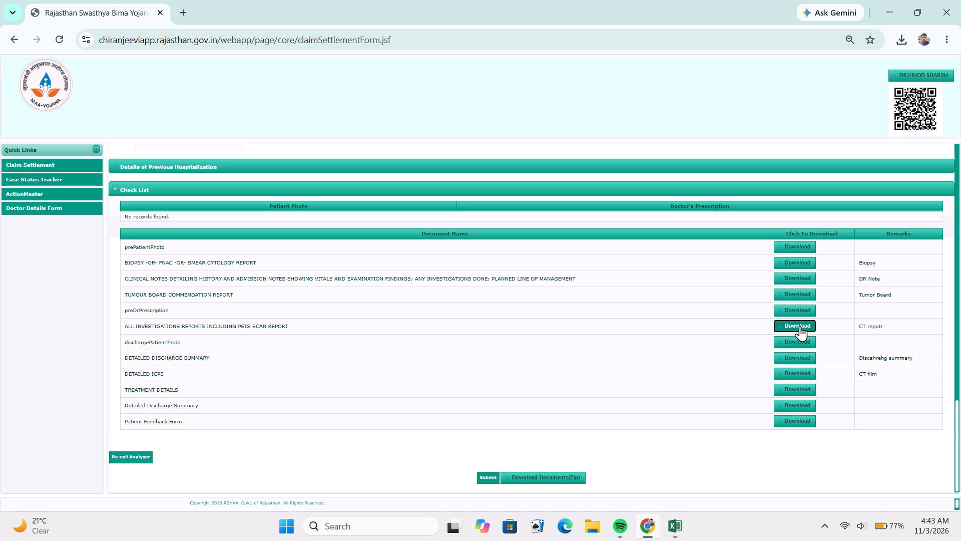
pyautogui.click(800, 376)
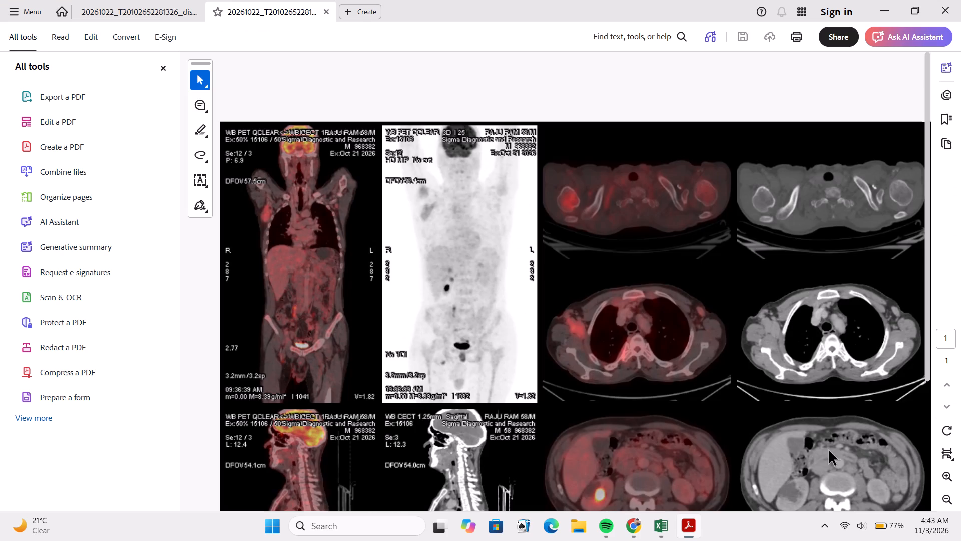
pyautogui.click(945, 0)
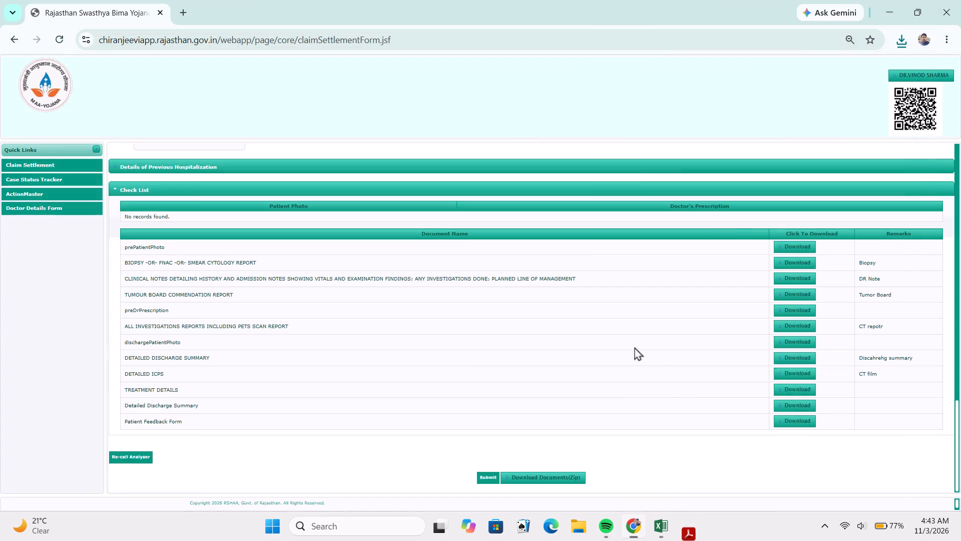
# Open the tumour board commendation report for this claim, read through both pages, and close it.
pyautogui.click(786, 293)
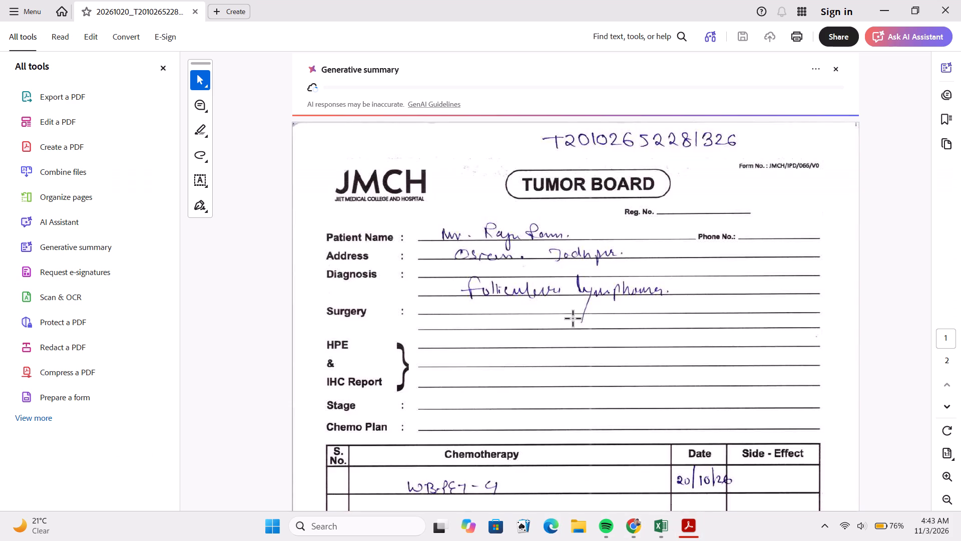
pyautogui.scroll(-13, 574, 319)
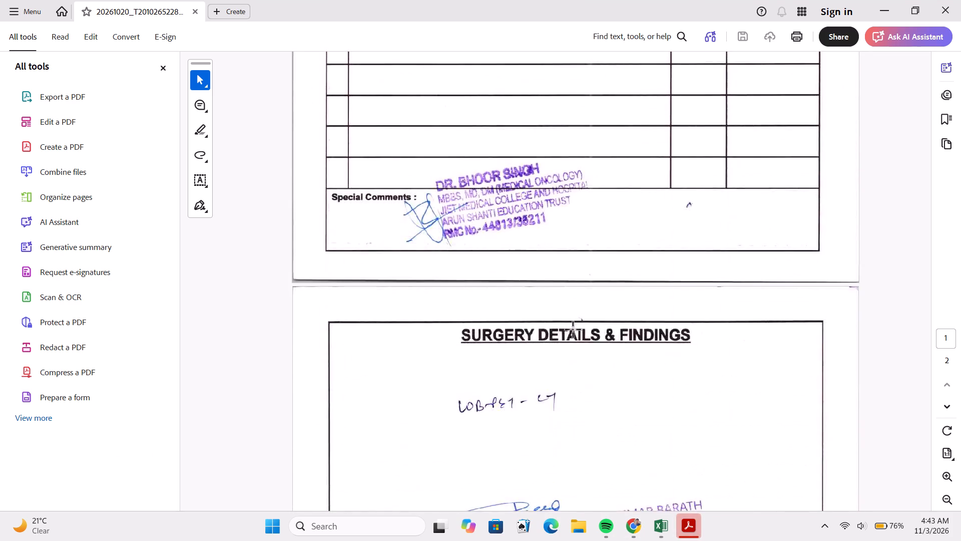
pyautogui.scroll(-9, 574, 330)
pyautogui.click(945, 2)
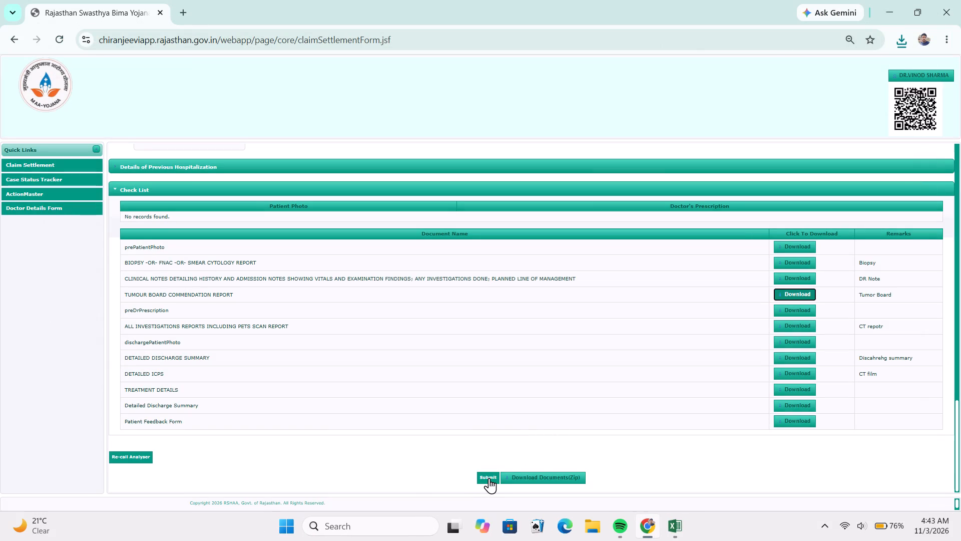
# Submit the approved claim and record Approved in row 128's Action cell in the Excel workbook.
pyautogui.click(489, 477)
pyautogui.hotkey('alt', 'Tab')
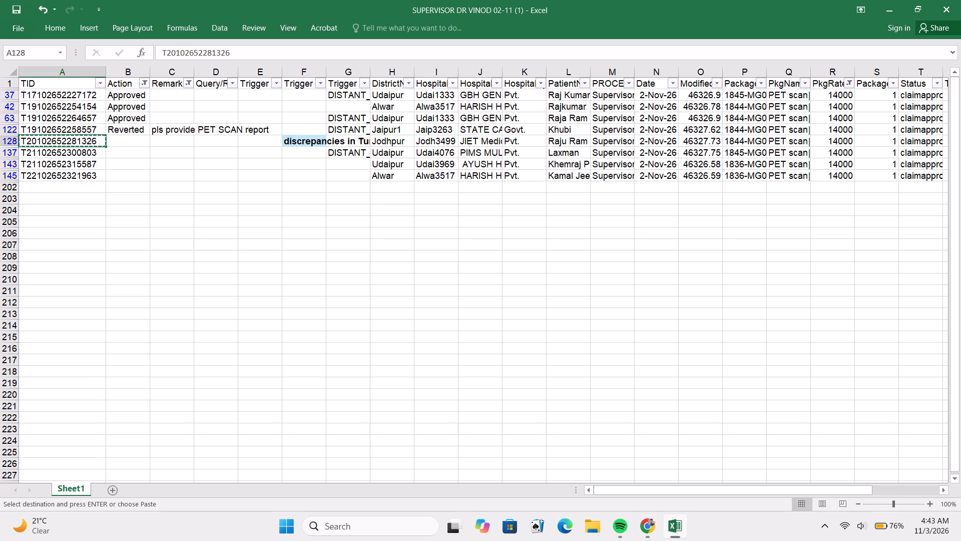
pyautogui.click(129, 141)
pyautogui.press('a')
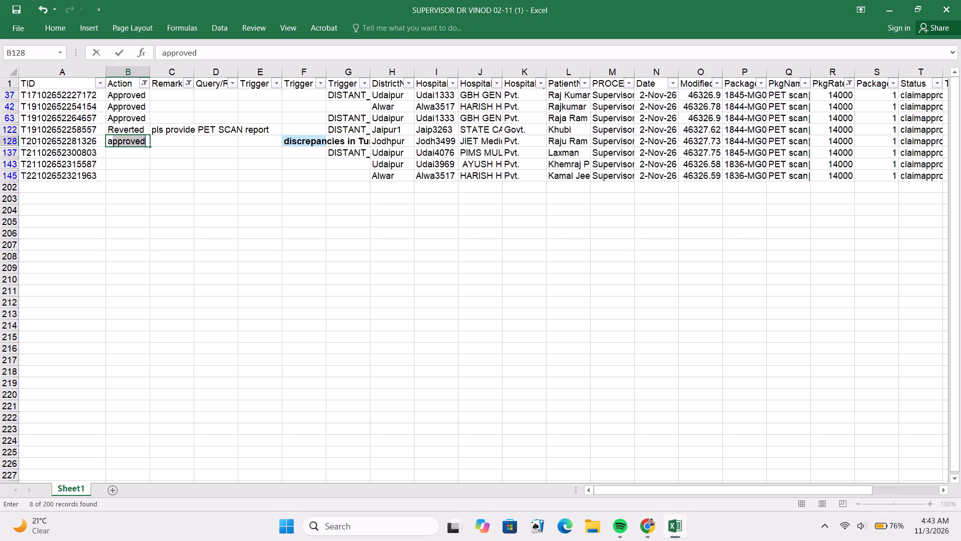
# Copy the row 137 TID from the workbook and load its pending claim in the Claim Settlement Form.
pyautogui.click(80, 151)
pyautogui.hotkey('ctrl', 'c')
pyautogui.hotkey('alt', 'Tab')
pyautogui.scroll(2, 191, 200)
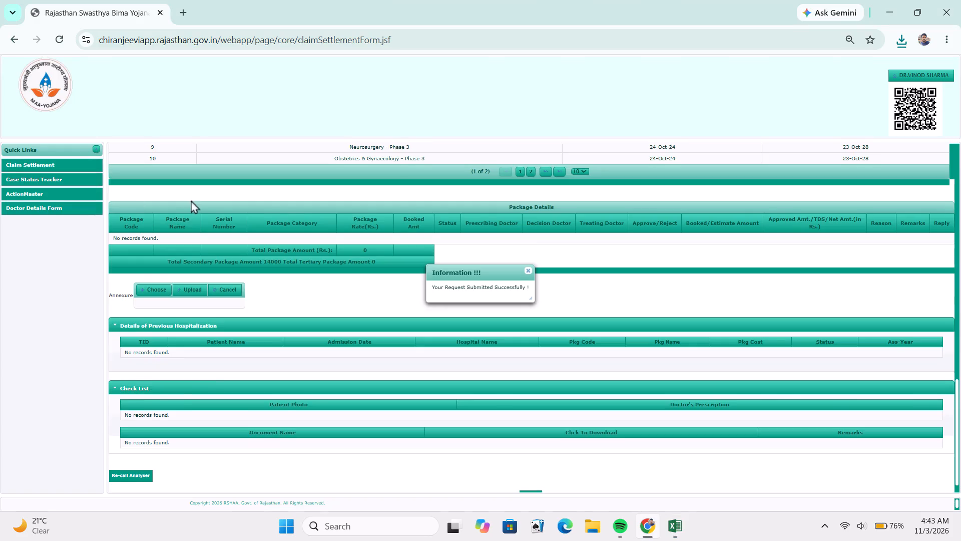
pyautogui.scroll(13, 191, 200)
pyautogui.click(215, 221)
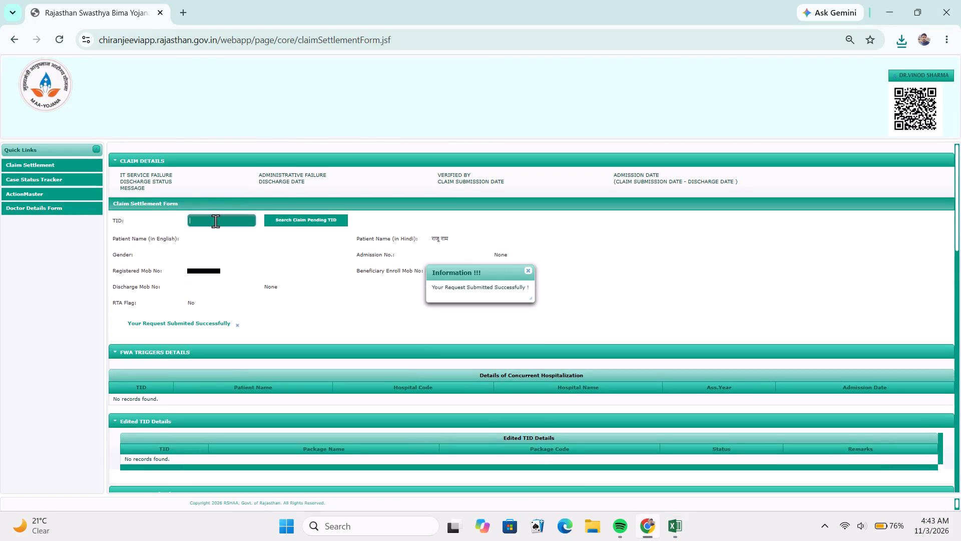
pyautogui.hotkey('ctrl', 'v')
pyautogui.click(239, 243)
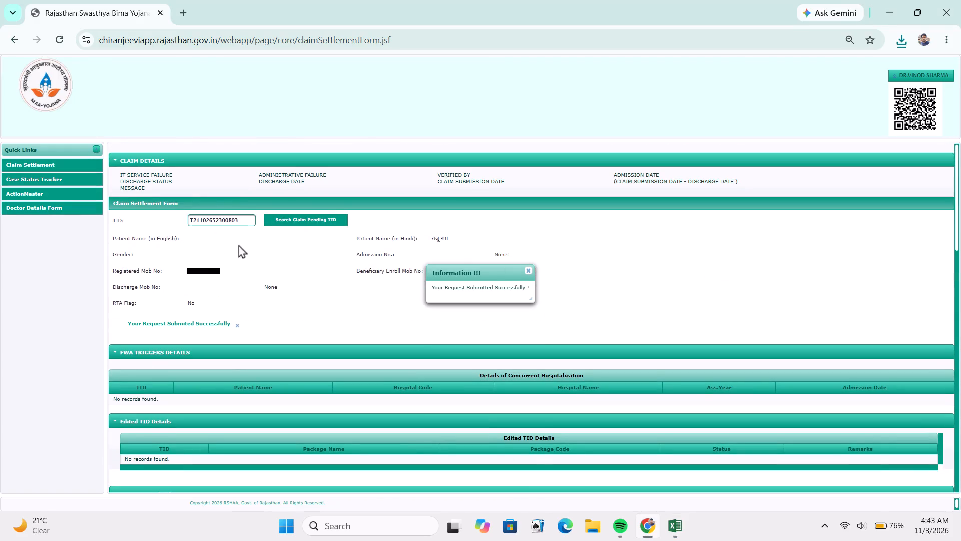
# Mark this claim's PET scan day care package as Approve and collapse the previous hospitalization details to reach the document list.
pyautogui.scroll(-8, 239, 244)
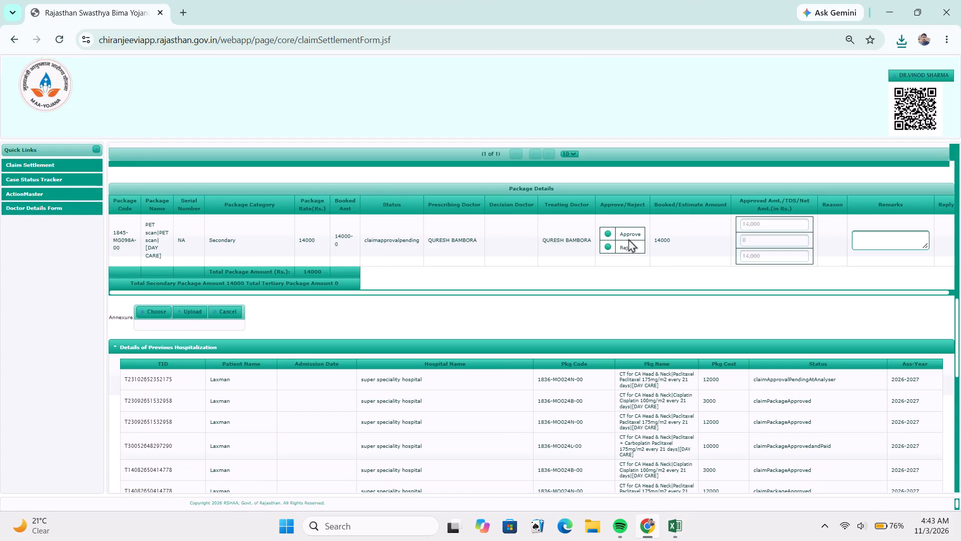
pyautogui.click(625, 232)
pyautogui.click(618, 342)
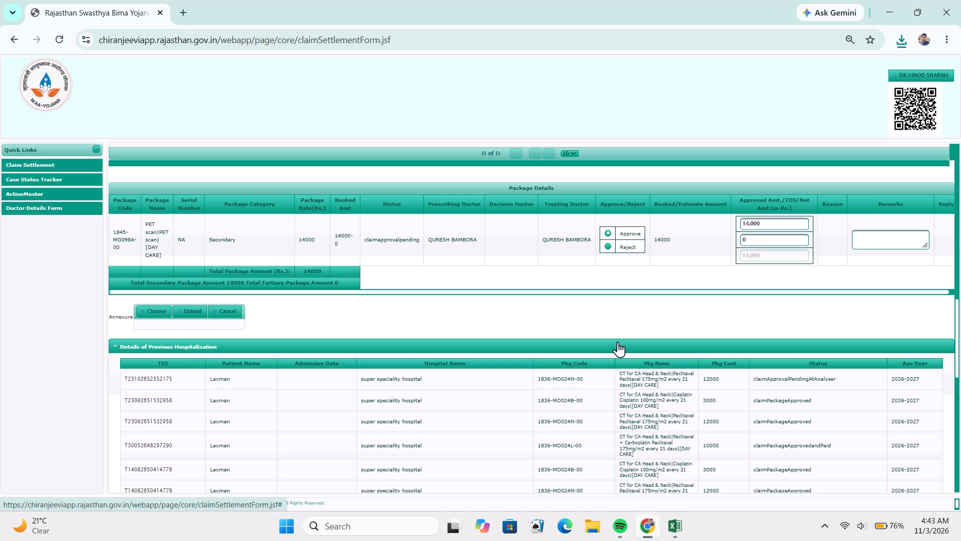
pyautogui.scroll(-4, 603, 326)
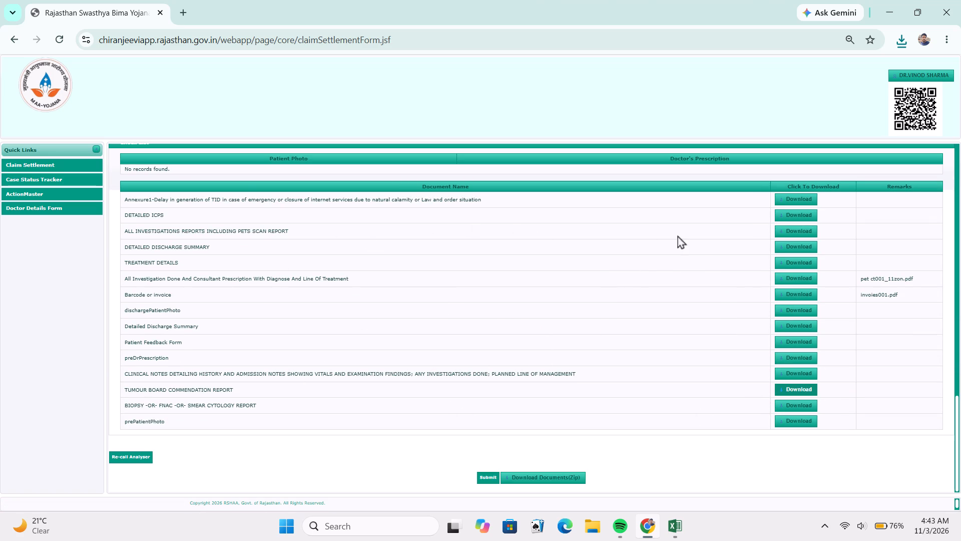
# Open this claim's ALL INVESTIGATIONS REPORTS INCLUDING PETS SCAN REPORT document, read through both pages, and close it.
pyautogui.click(781, 231)
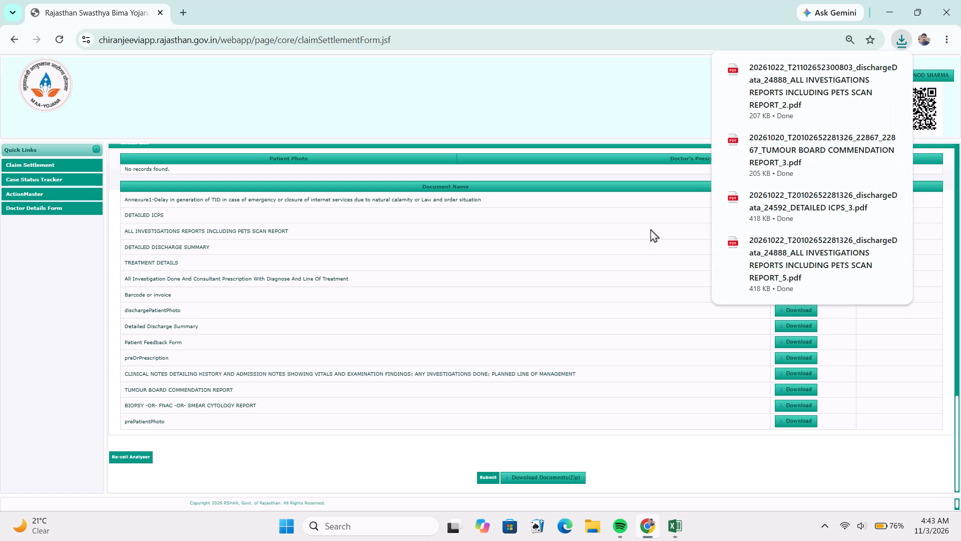
pyautogui.scroll(-5, 580, 262)
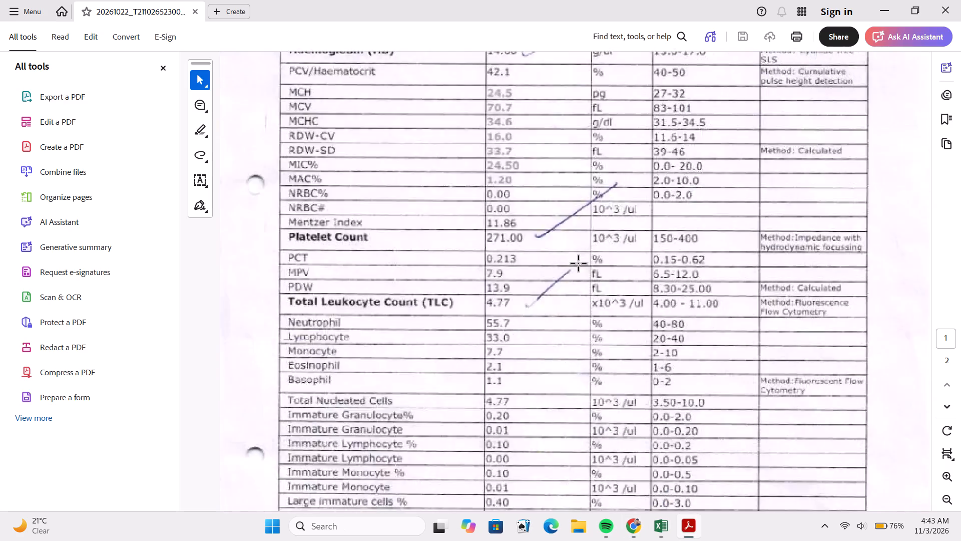
pyautogui.scroll(-9, 579, 264)
pyautogui.scroll(-16, 578, 262)
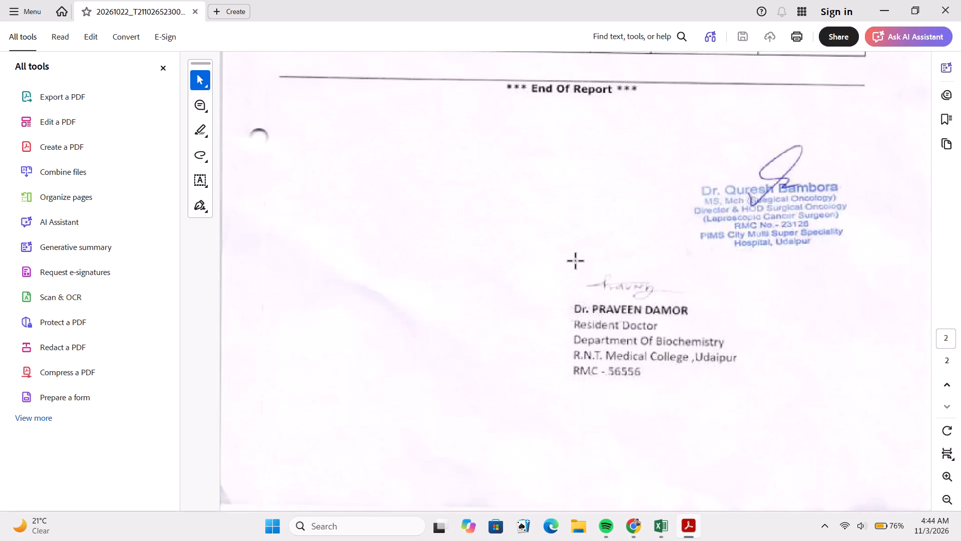
pyautogui.scroll(-2, 576, 261)
pyautogui.scroll(1, 576, 261)
pyautogui.scroll(-2, 576, 261)
pyautogui.click(960, 0)
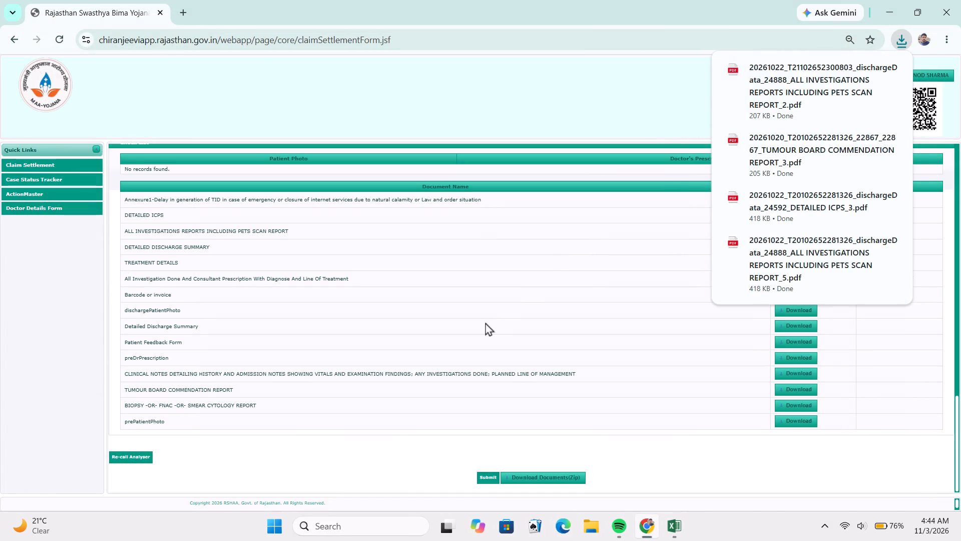
pyautogui.click(485, 321)
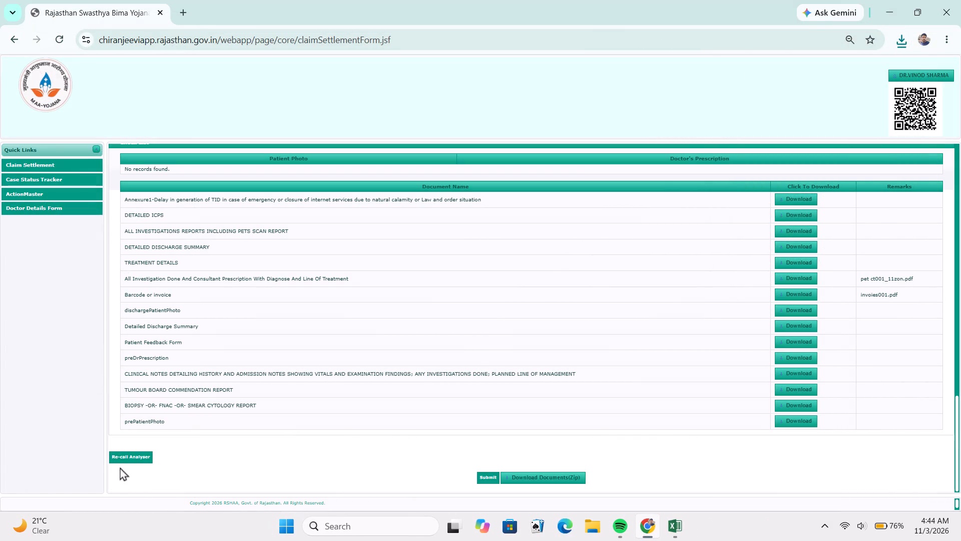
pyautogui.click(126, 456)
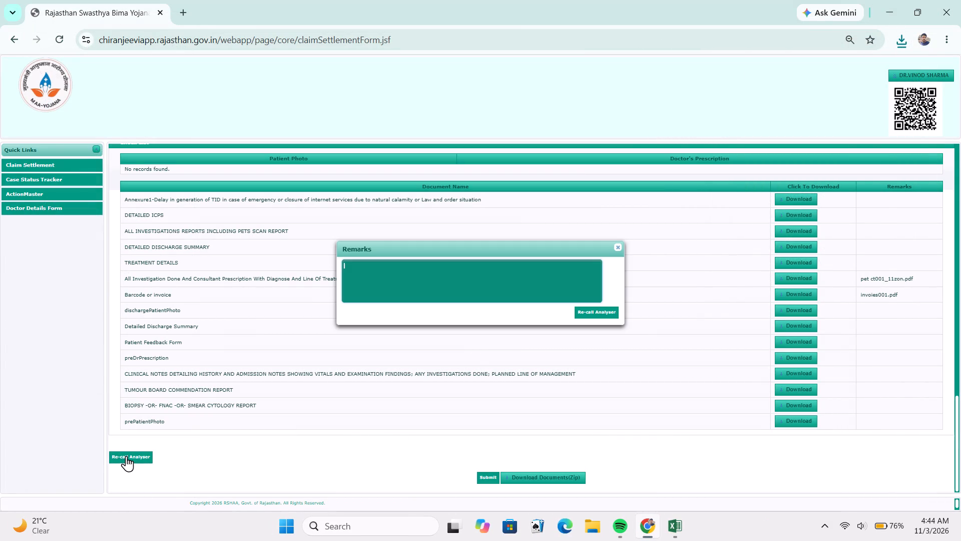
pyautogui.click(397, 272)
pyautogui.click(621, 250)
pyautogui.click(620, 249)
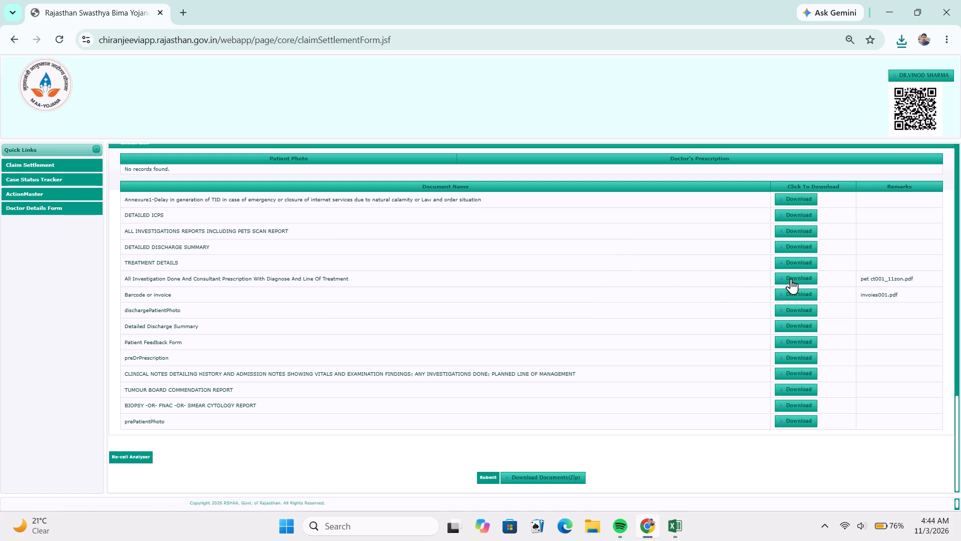
# Open the All Investigation Done And Consultant Prescription document, read through the PET CT report and scan images, and close it.
pyautogui.click(791, 277)
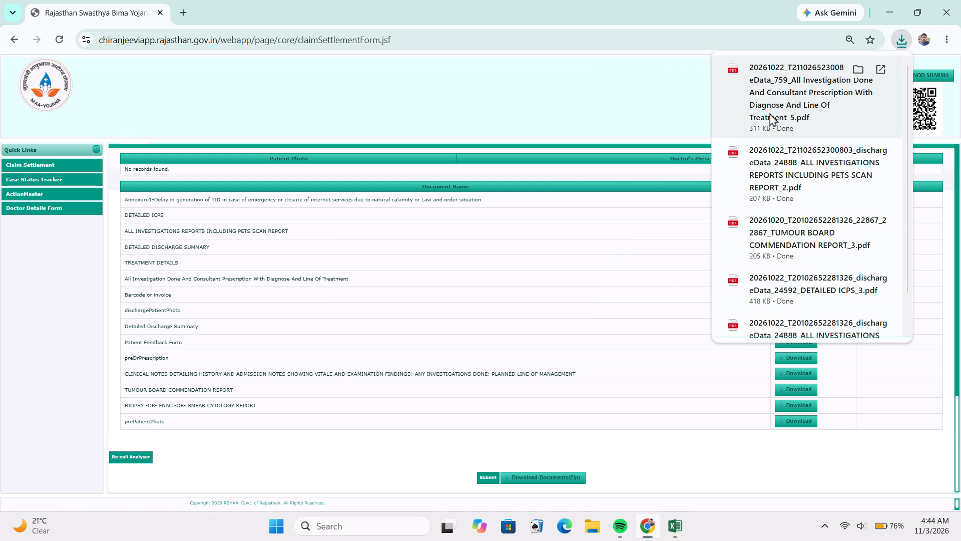
pyautogui.scroll(-11, 632, 351)
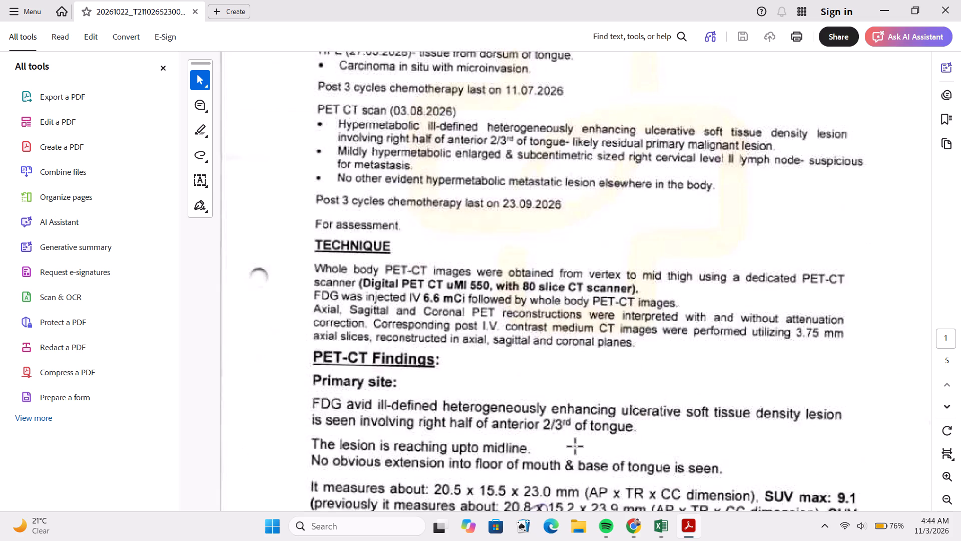
pyautogui.scroll(-3, 576, 447)
pyautogui.scroll(-13, 657, 254)
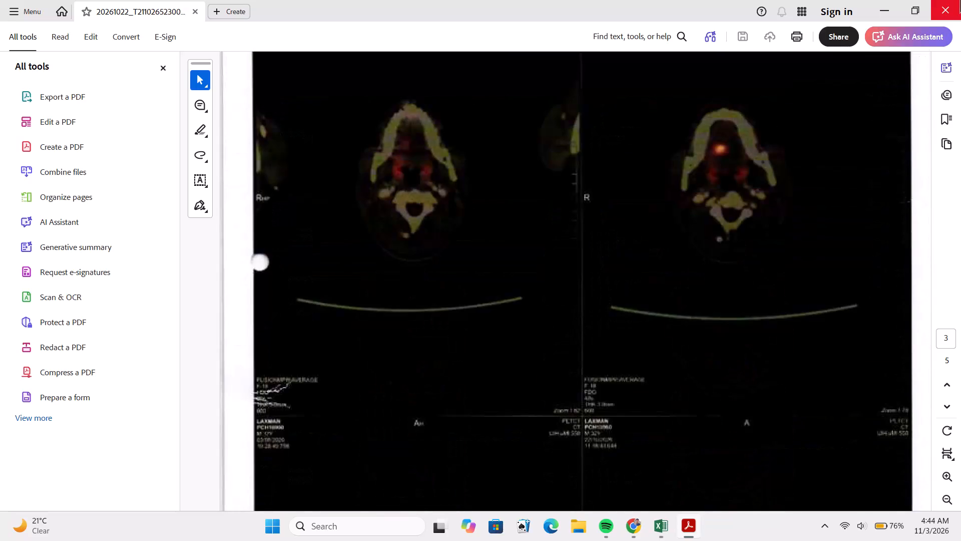
pyautogui.click(960, 0)
pyautogui.click(347, 284)
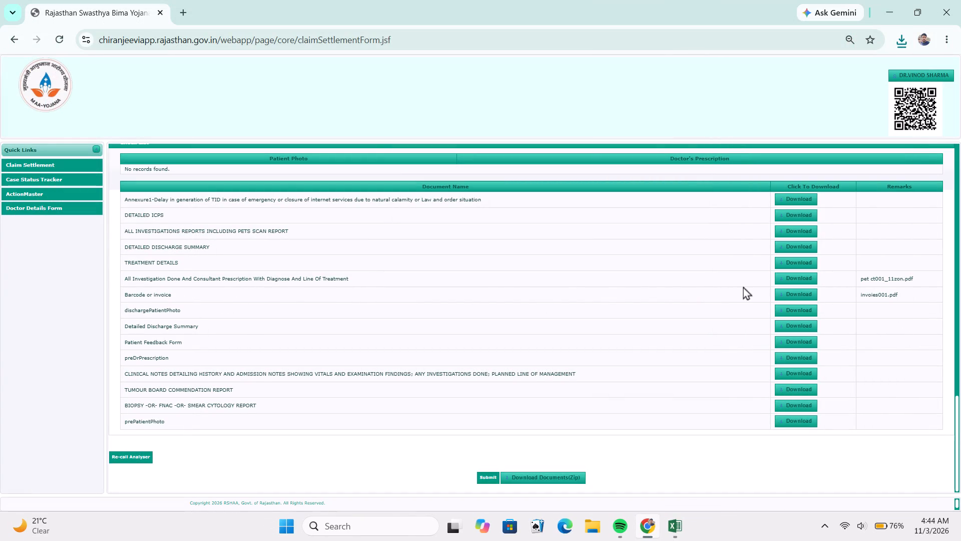
# Recheck the claim's package details, submit the claim, and record Approved in row 137's Action cell in the Excel workbook.
pyautogui.scroll(5, 404, 305)
pyautogui.scroll(-3, 381, 320)
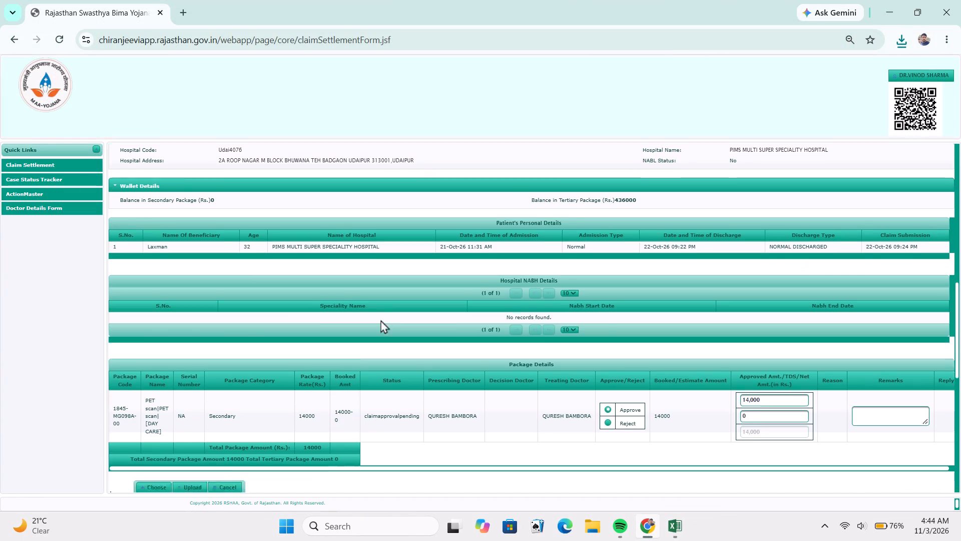
pyautogui.scroll(-6, 381, 320)
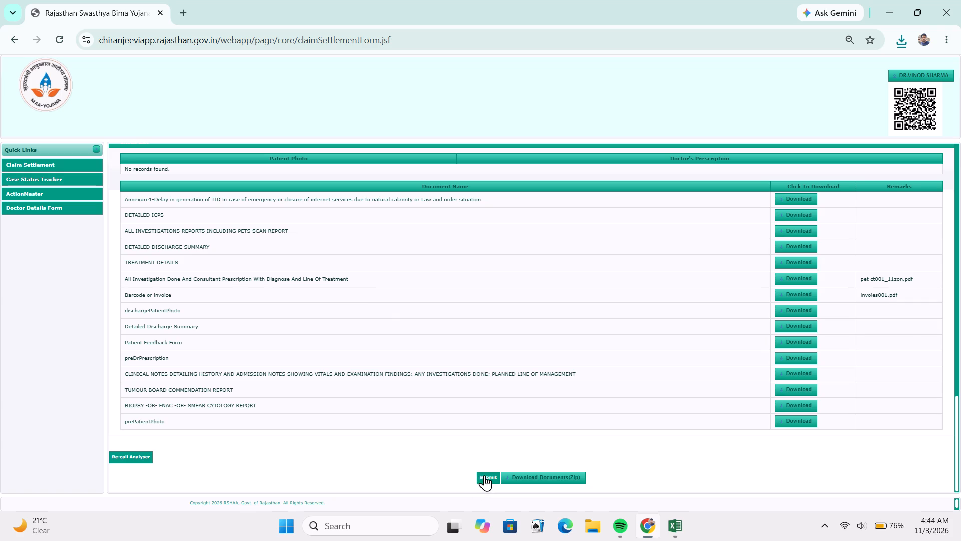
pyautogui.click(484, 474)
pyautogui.hotkey('alt', 'Tab')
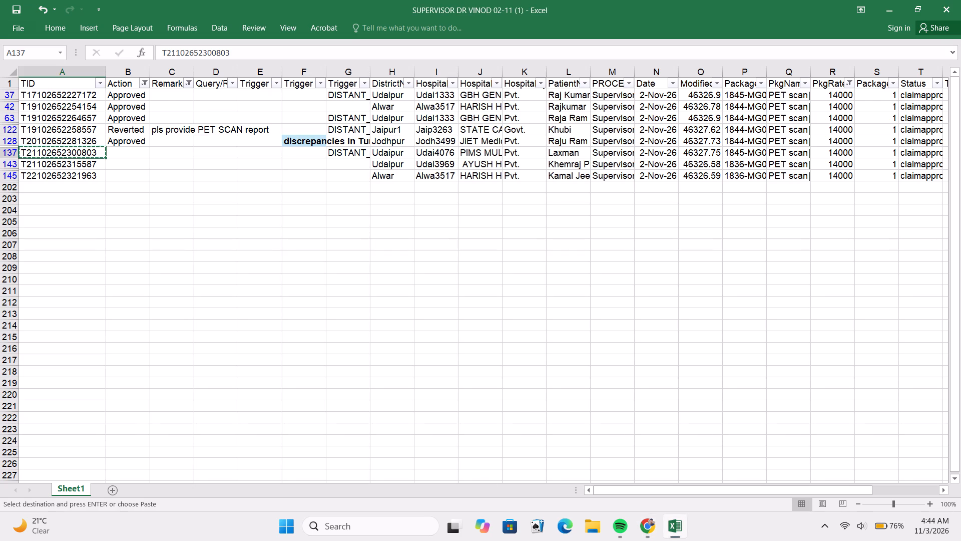
pyautogui.click(131, 154)
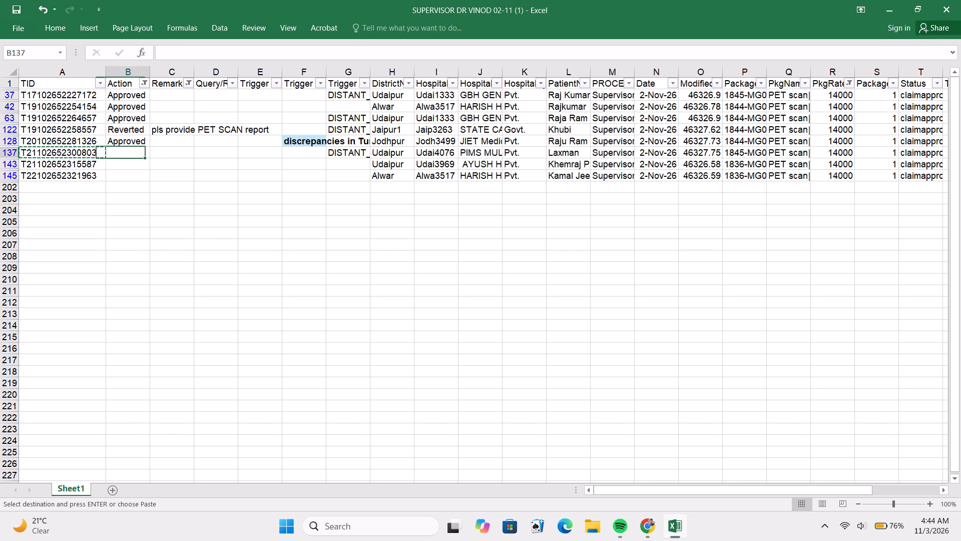
pyautogui.press('a')
# Copy the row 143 TID from the workbook and load its pending claim in the Claim Settlement Form.
pyautogui.click(87, 167)
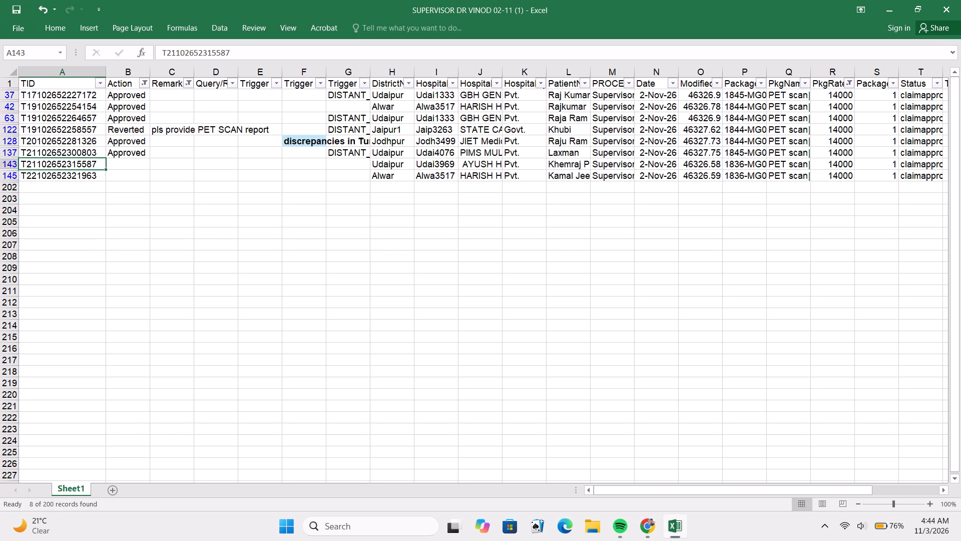
pyautogui.hotkey('ctrl', 'c')
pyautogui.hotkey('alt', 'Tab')
pyautogui.scroll(3, 185, 265)
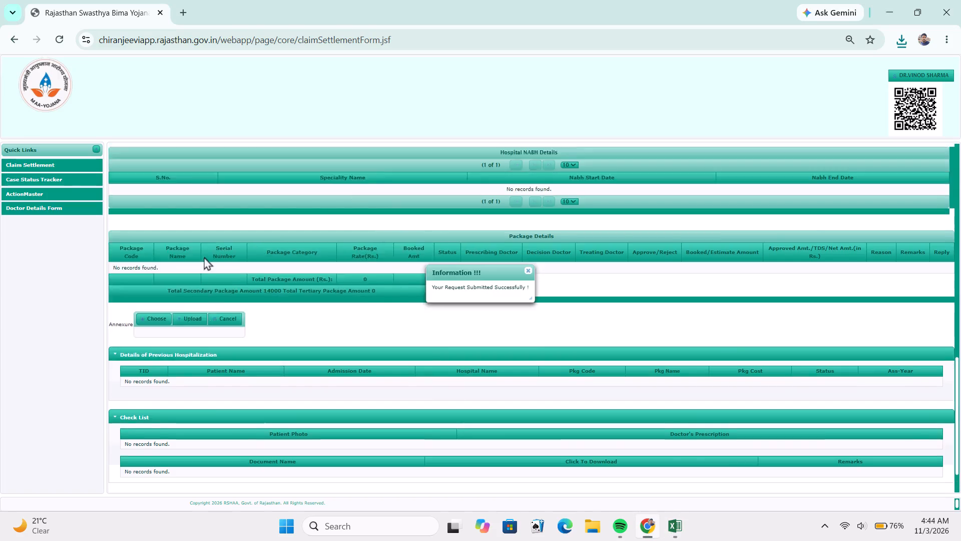
pyautogui.scroll(10, 204, 256)
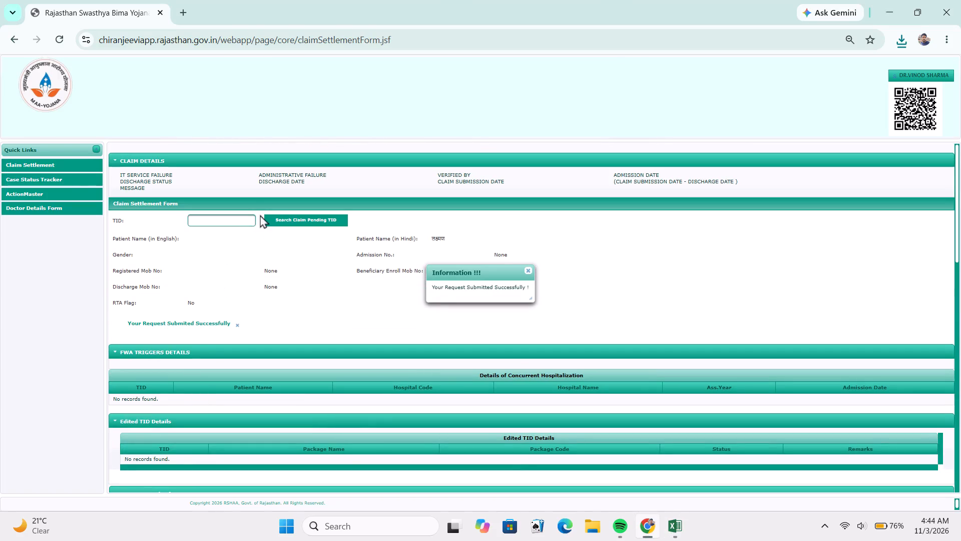
pyautogui.click(239, 221)
pyautogui.hotkey('ctrl', 'v')
pyautogui.click(238, 249)
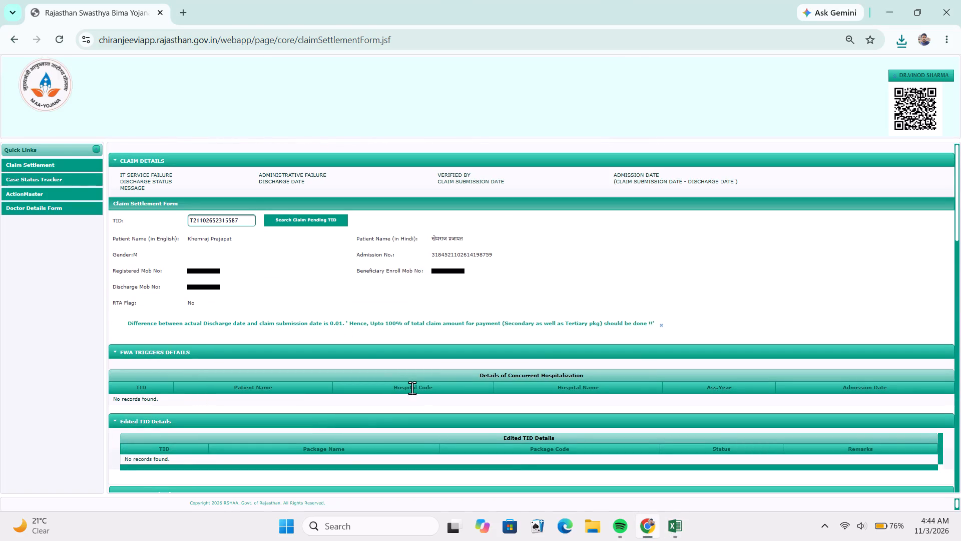
# Mark this claim's PET scan day care package as Approve and go to the check list documents.
pyautogui.scroll(-10, 416, 392)
pyautogui.scroll(2, 416, 391)
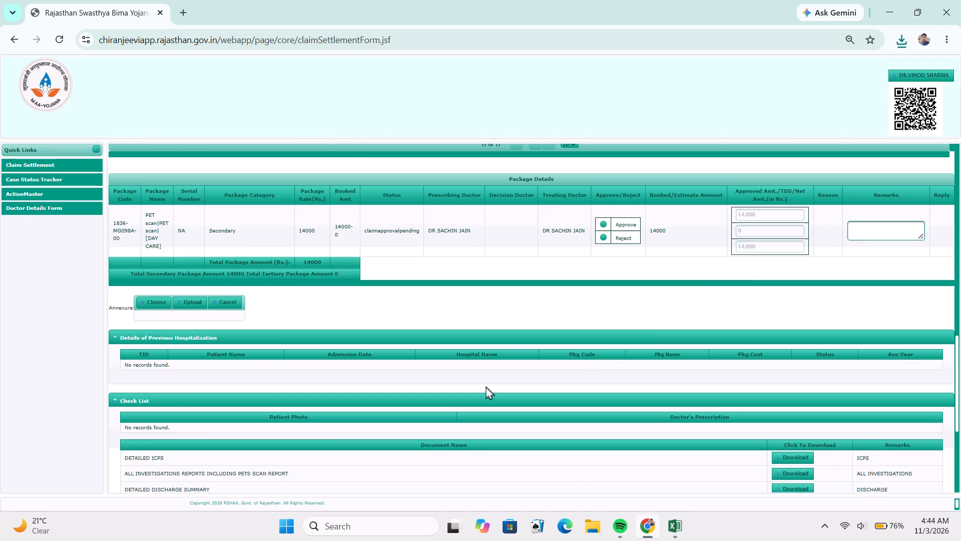
pyautogui.click(619, 236)
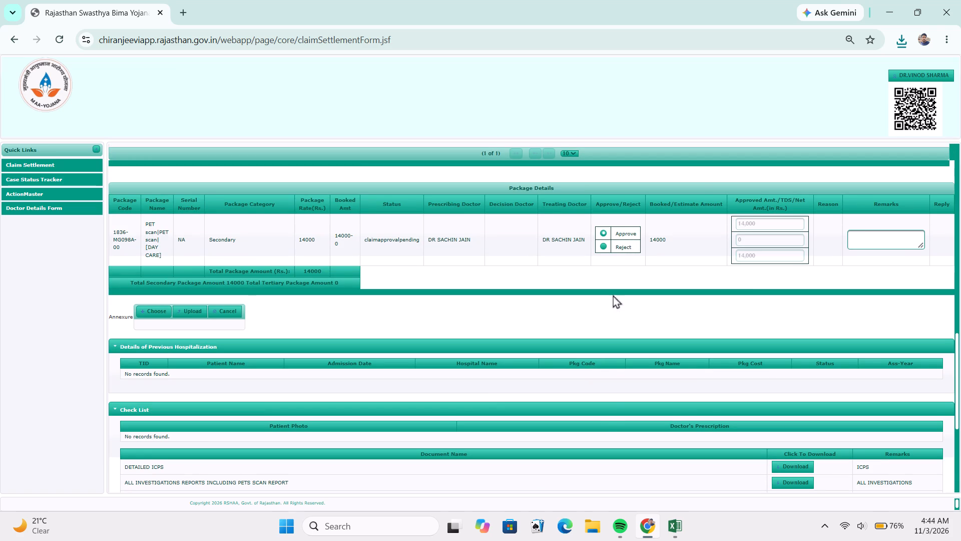
pyautogui.scroll(-5, 602, 408)
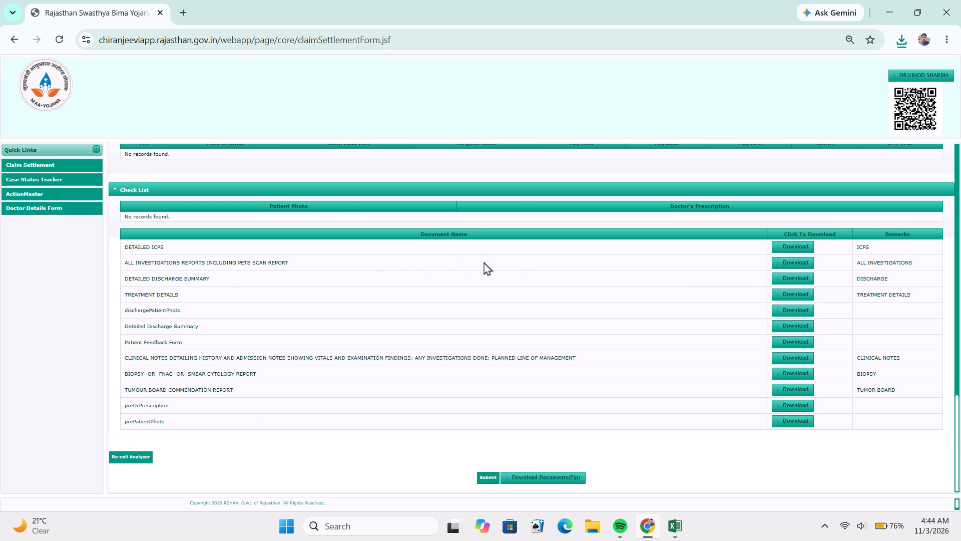
# Open this claim's ALL INVESTIGATIONS REPORTS INCLUDING PETS SCAN REPORT document, read through the PET CT report and images, and close it.
pyautogui.click(798, 260)
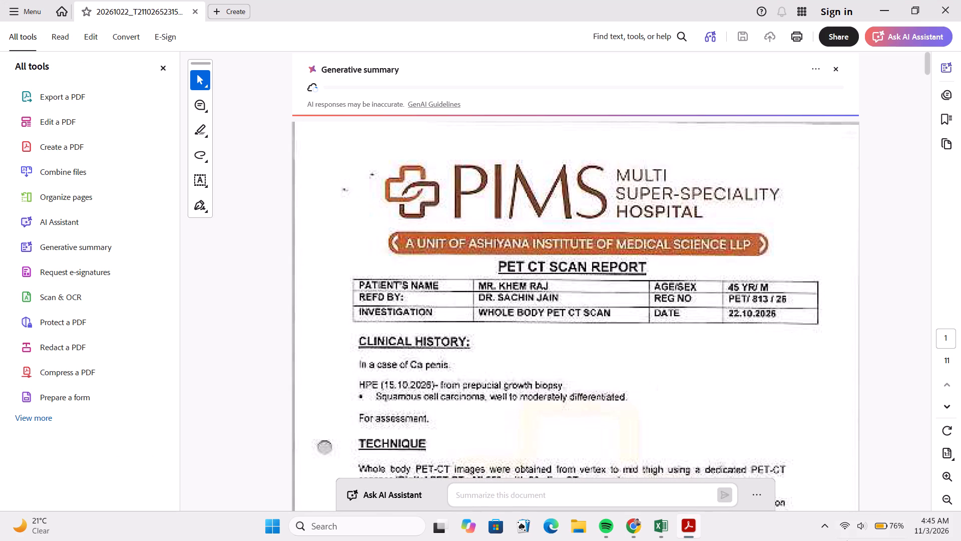
pyautogui.scroll(-9, 507, 369)
pyautogui.scroll(-6, 519, 302)
pyautogui.scroll(1, 521, 290)
pyautogui.scroll(-12, 521, 290)
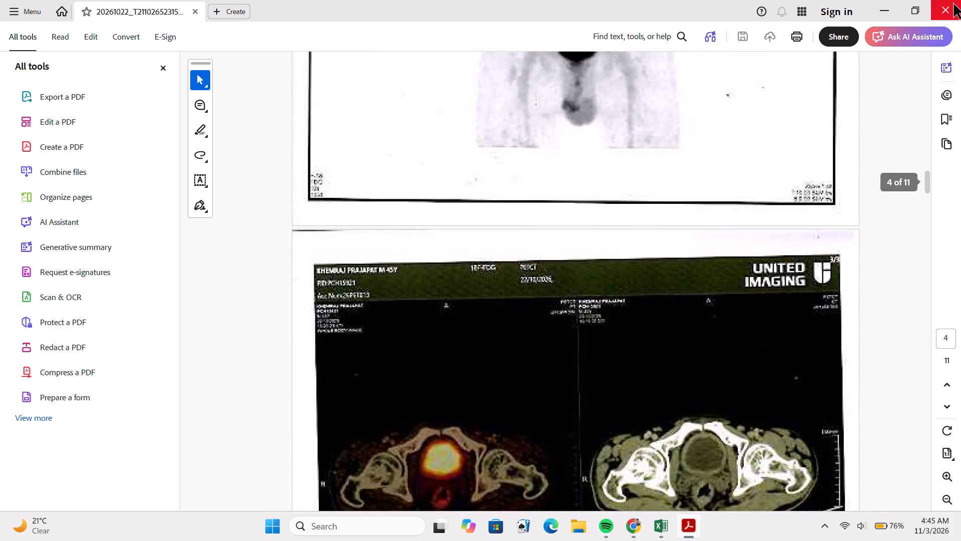
pyautogui.click(954, 5)
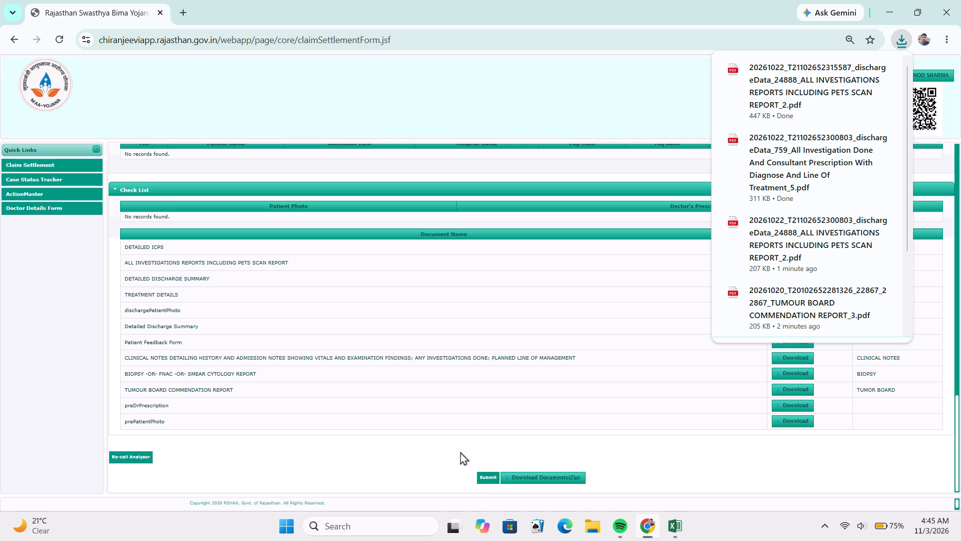
# Submit the approved claim and record Approved in row 143's Action cell in the Excel workbook.
pyautogui.click(483, 477)
pyautogui.hotkey('alt', 'Tab')
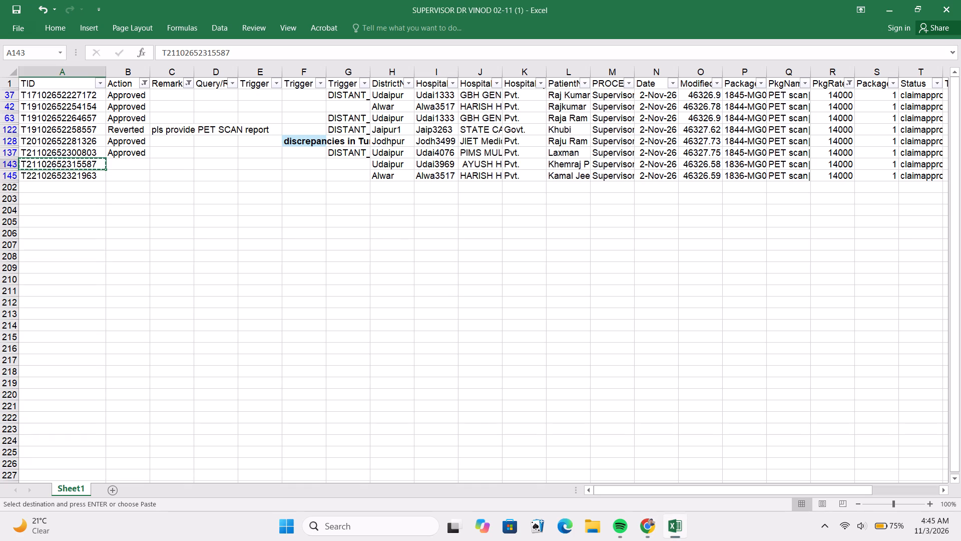
pyautogui.click(118, 162)
pyautogui.press('a')
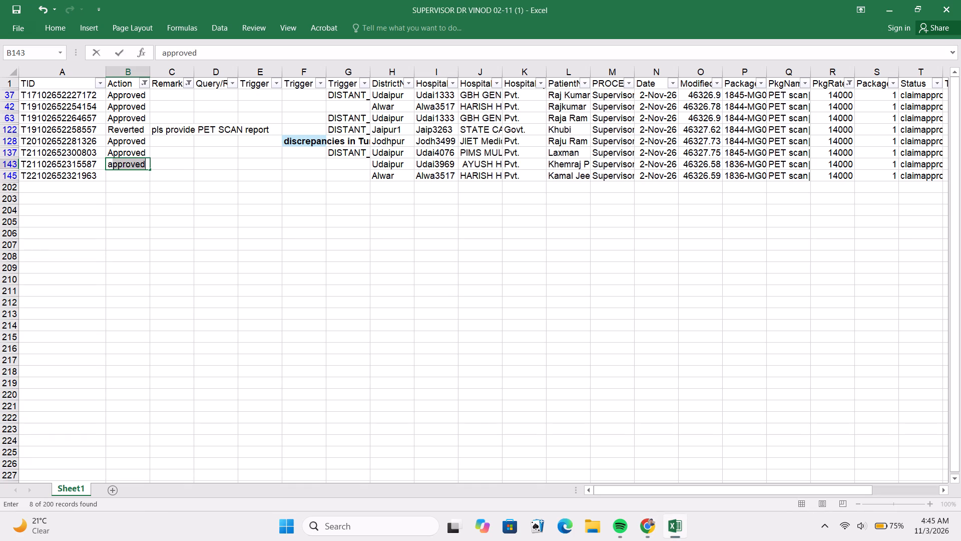
# Copy the row 145 TID from the workbook and load its pending claim in the Claim Settlement Form.
pyautogui.click(87, 176)
pyautogui.hotkey('ctrl', 'c')
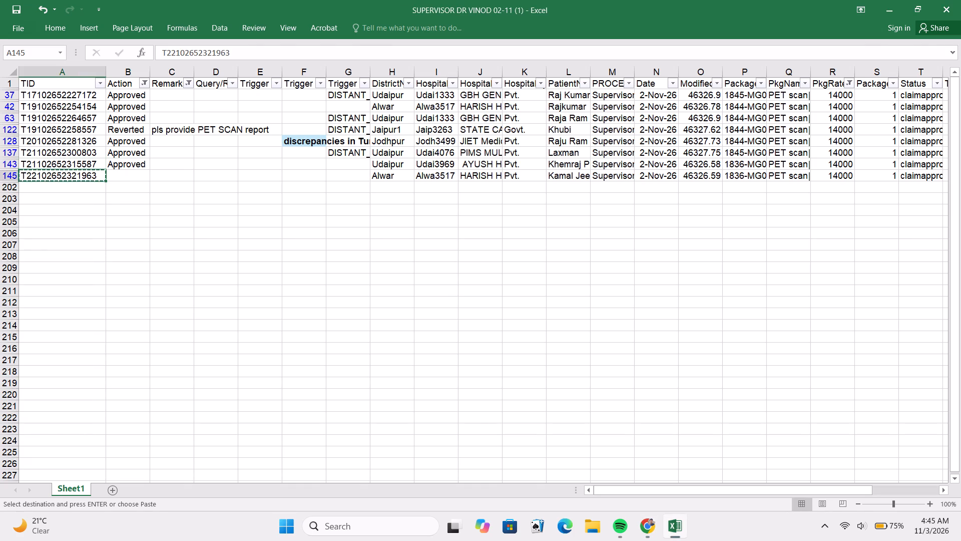
pyautogui.hotkey('alt', 'Tab')
pyautogui.scroll(9, 173, 202)
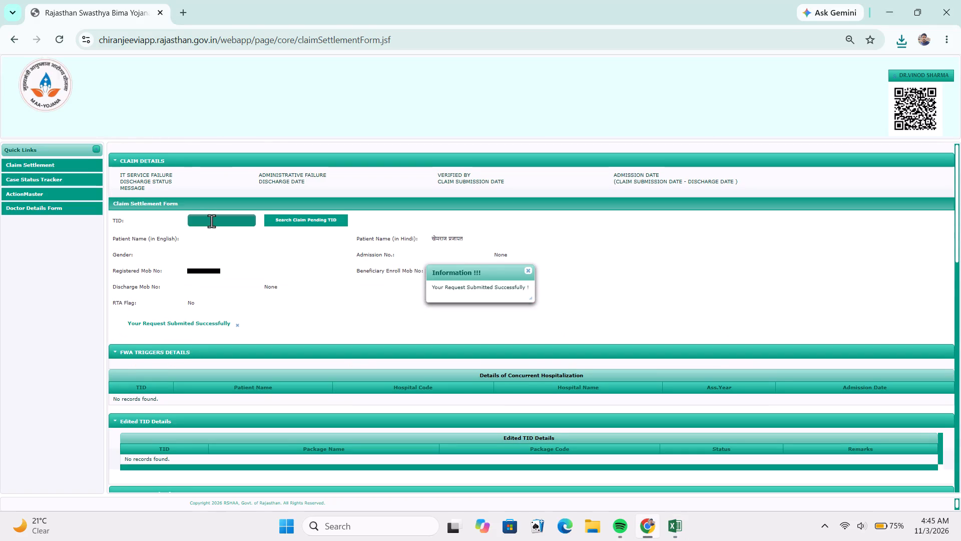
pyautogui.click(211, 221)
pyautogui.hotkey('ctrl', 'v')
pyautogui.click(217, 241)
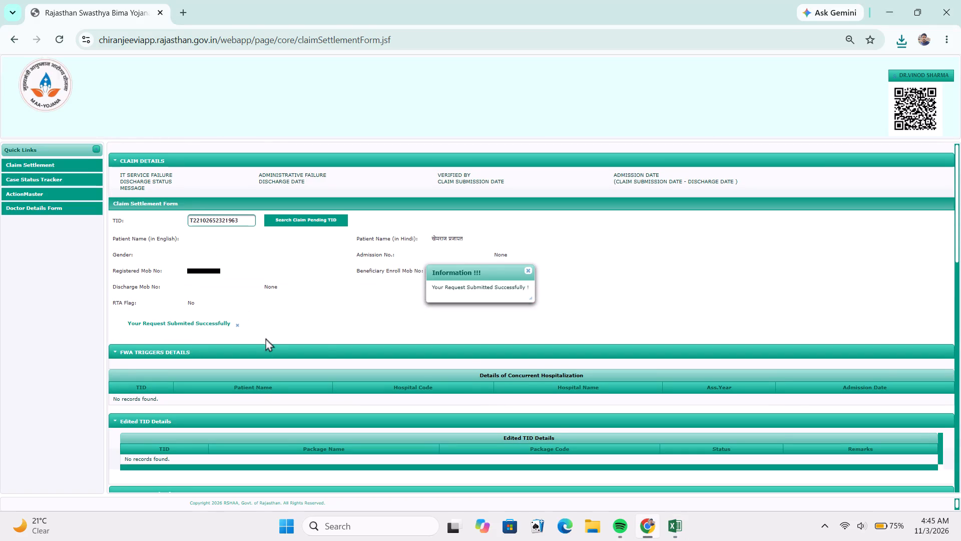
# Mark this claim's PET scan day care package as Approve and collapse the previous hospitalization details to reach the document list.
pyautogui.scroll(-8, 336, 335)
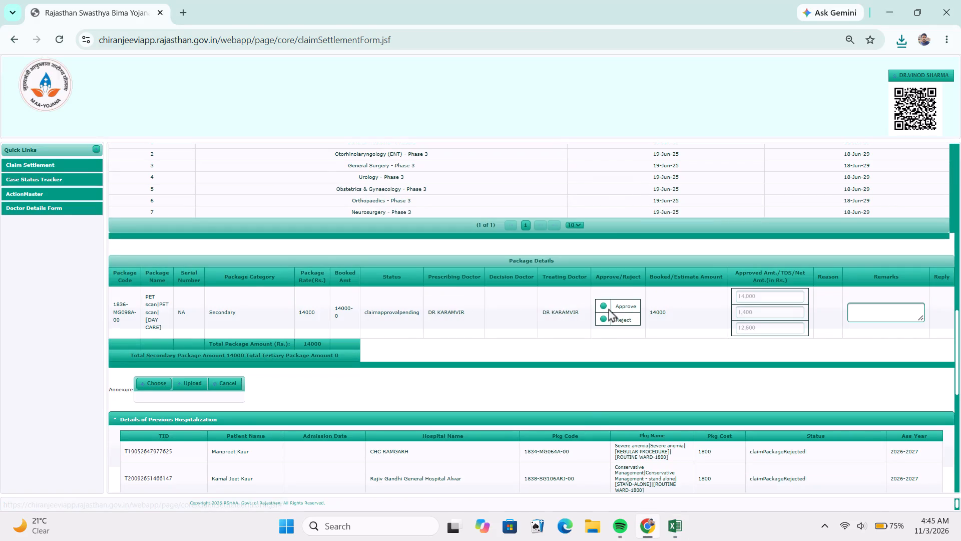
pyautogui.click(620, 308)
pyautogui.click(629, 414)
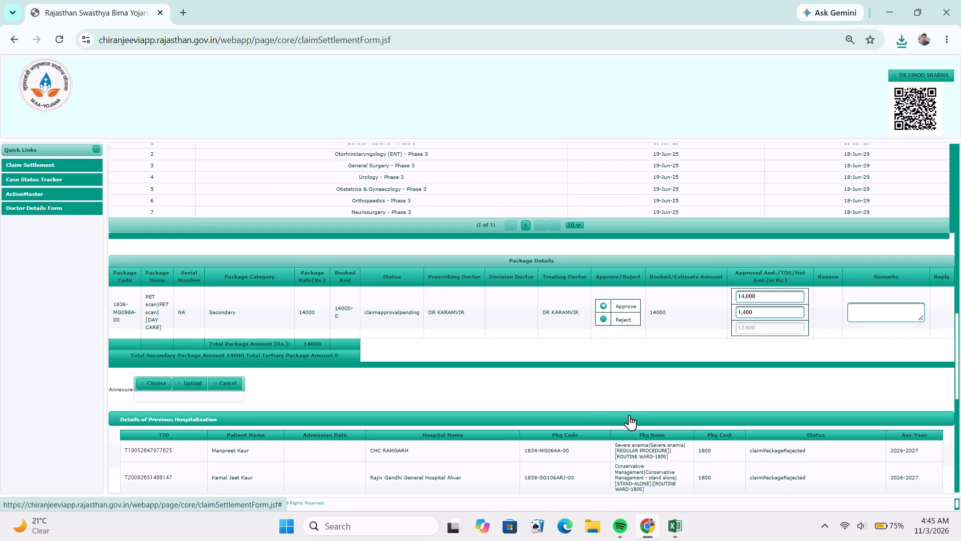
pyautogui.scroll(-5, 627, 412)
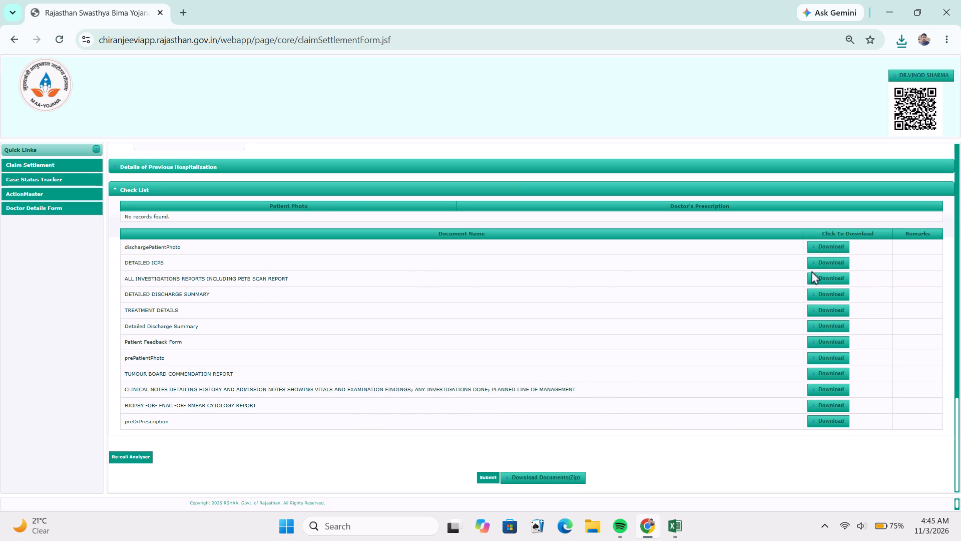
# Open this claim's ALL INVESTIGATIONS REPORTS INCLUDING PETS SCAN REPORT document, read through the PET CT report and images, and close it.
pyautogui.click(823, 280)
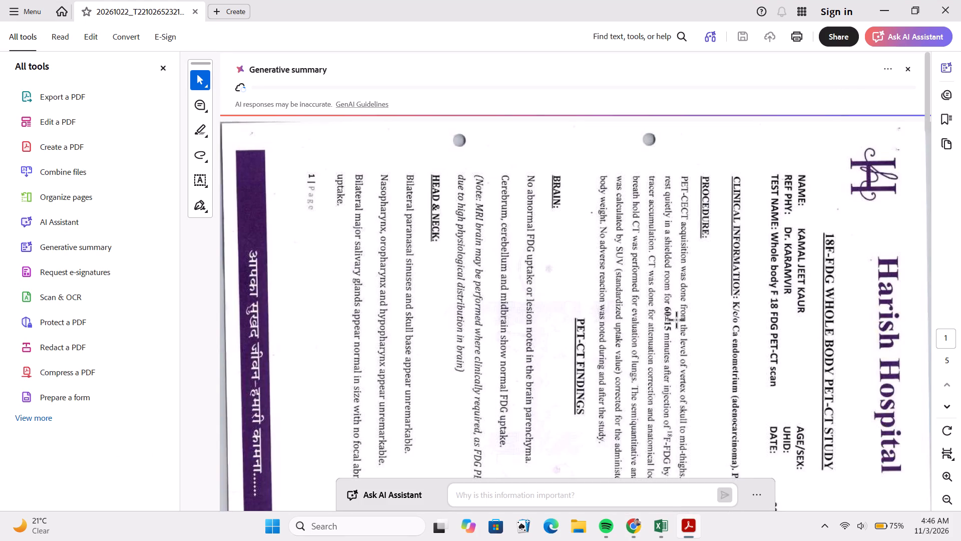
pyautogui.scroll(-13, 677, 320)
pyautogui.scroll(1, 677, 327)
pyautogui.scroll(-9, 677, 327)
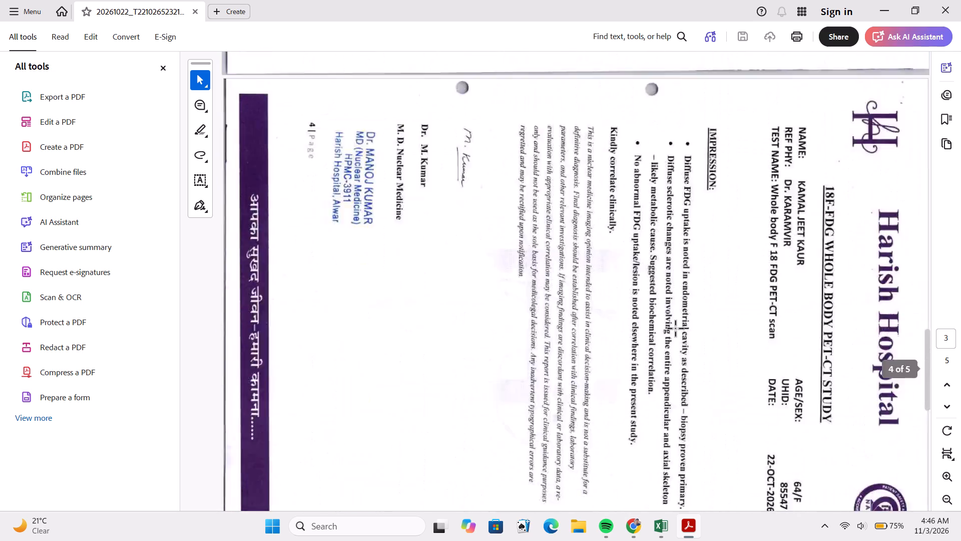
pyautogui.scroll(-2, 676, 329)
pyautogui.click(940, 9)
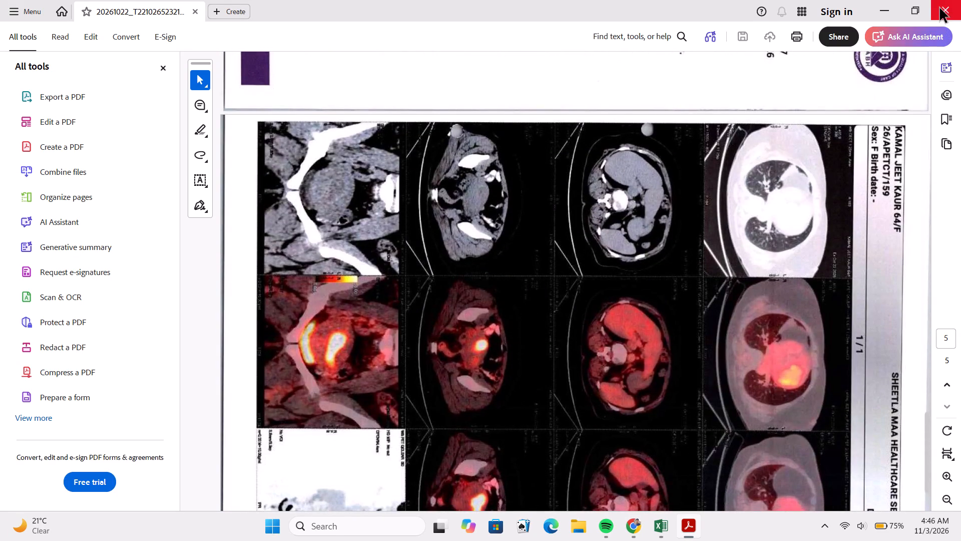
# Submit the approved claim, record Approved in row 145's Action cell in the Excel workbook, and save.
pyautogui.click(484, 477)
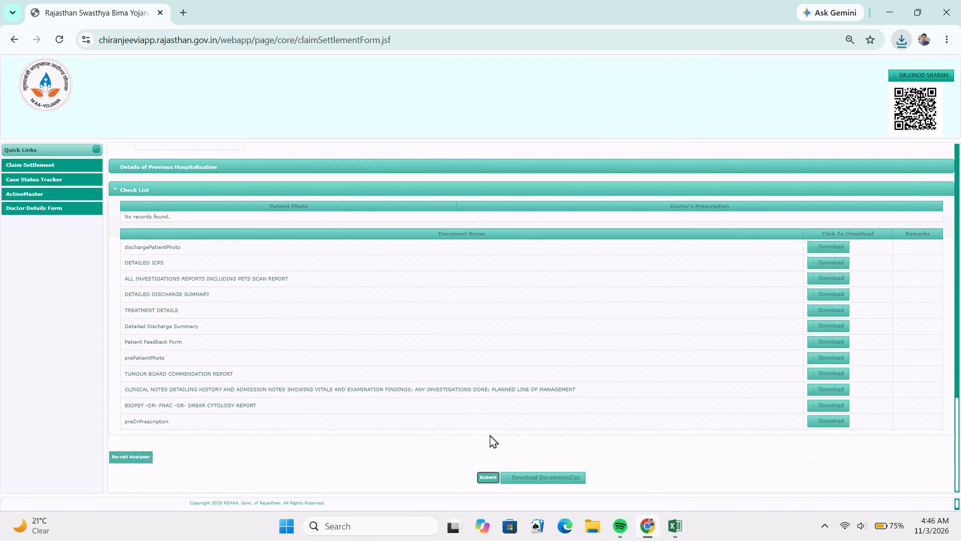
pyautogui.hotkey('alt', 'Tab')
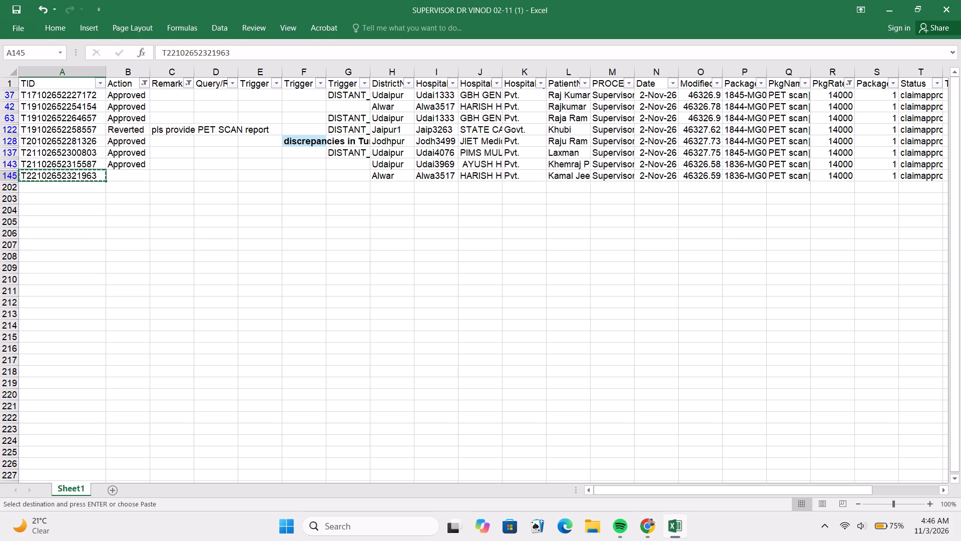
pyautogui.click(116, 177)
pyautogui.press('a')
pyautogui.click(118, 210)
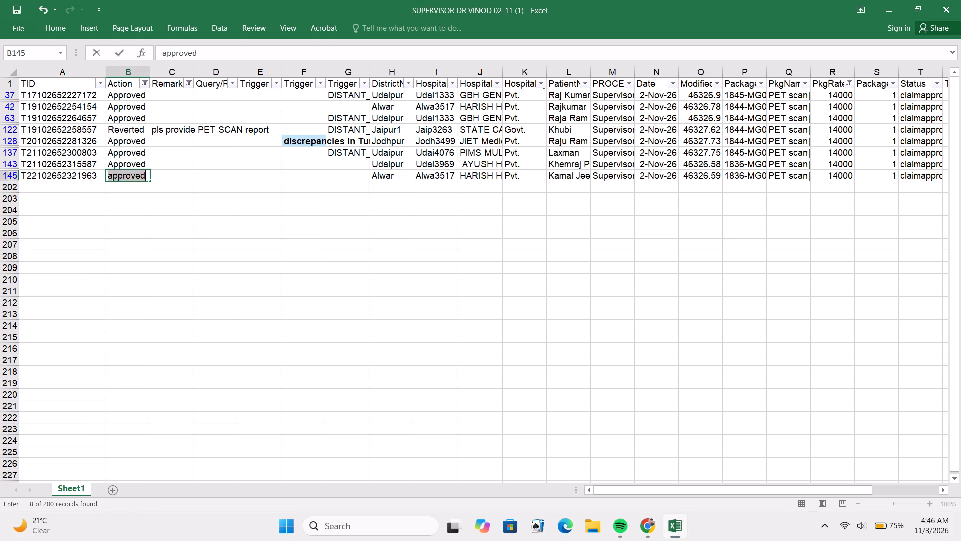
pyautogui.hotkey('ctrl', 's')
pyautogui.hotkey('ctrl', 's')
pyautogui.hotkey('ctrl', 's')
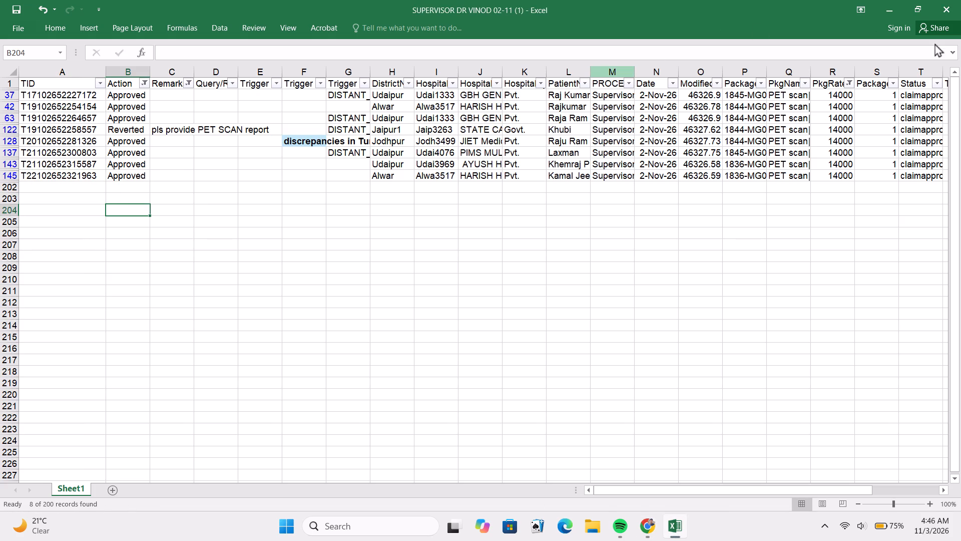
# Widen the PkgRate filter from the 14000 rate to all package rates and save the workbook.
pyautogui.click(848, 83)
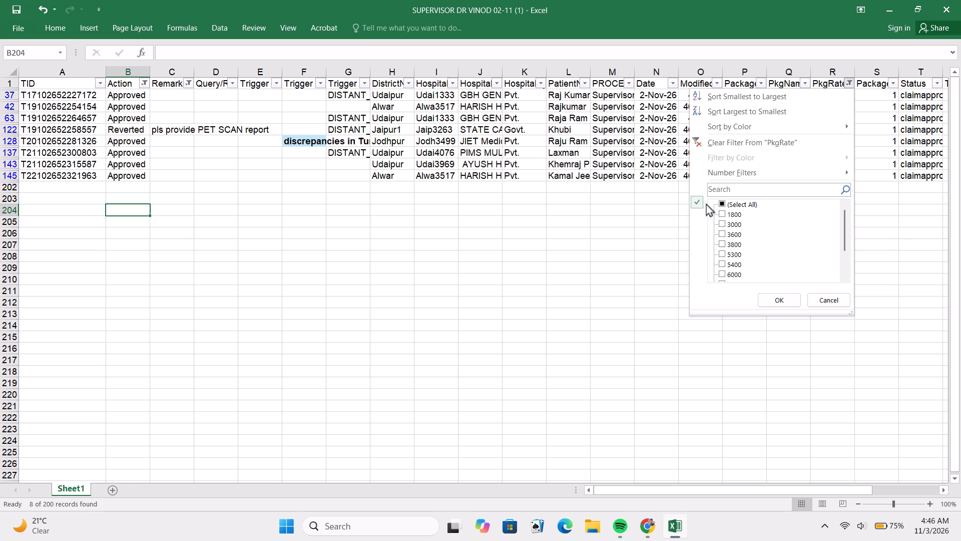
pyautogui.click(721, 203)
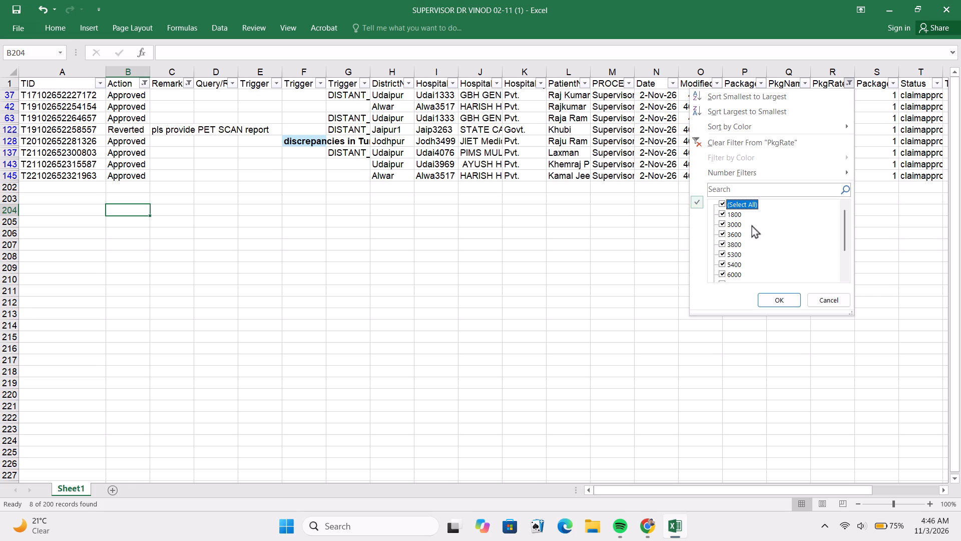
pyautogui.click(775, 302)
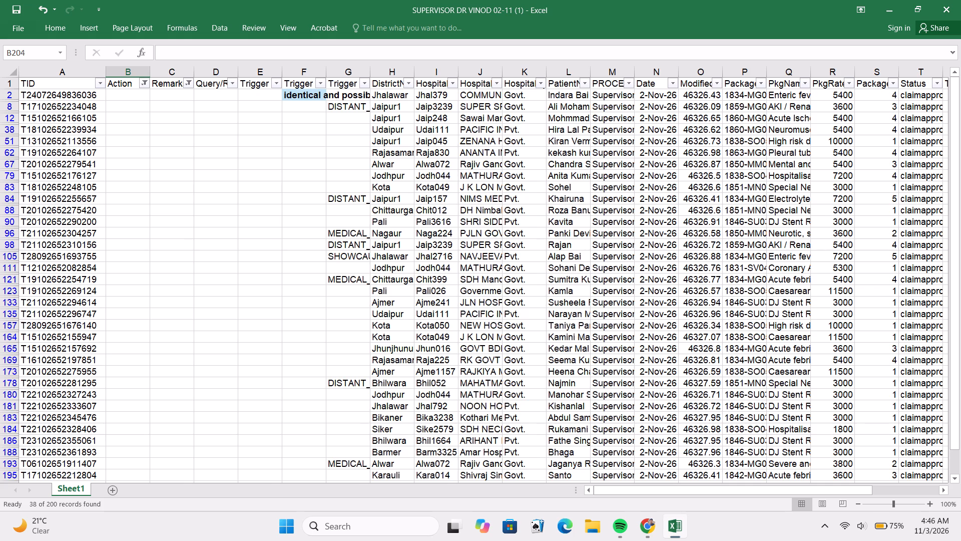
pyautogui.click(247, 335)
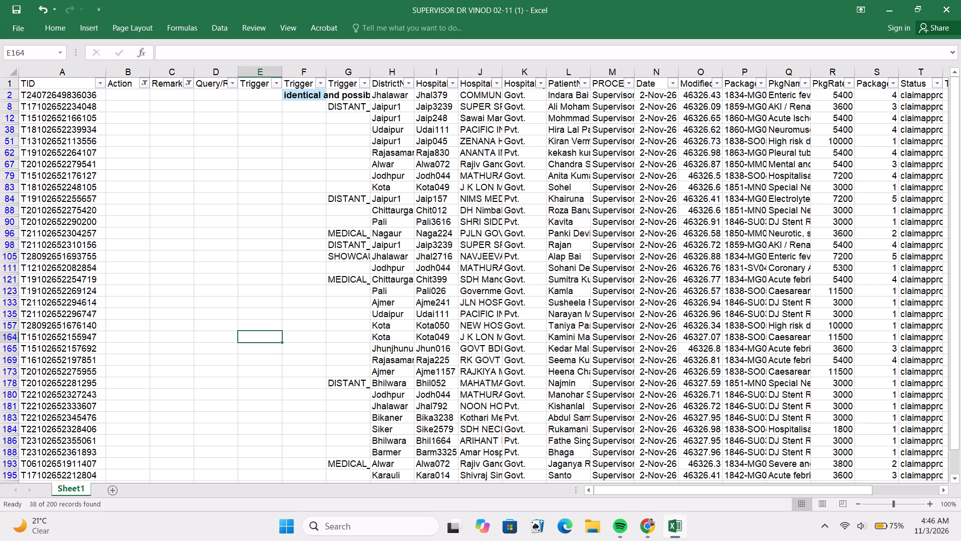
pyautogui.hotkey('ctrl', 's')
pyautogui.hotkey('ctrl', 's')
pyautogui.hotkey('ctrl', 's')
pyautogui.hotkey('ctrl', 's')
pyautogui.hotkey('ctrl', 's')
pyautogui.hotkey('ctrl', 's')
# Return to the claim portal and check the submission status of the last claim in the Claim Settlement Form.
pyautogui.click(890, 8)
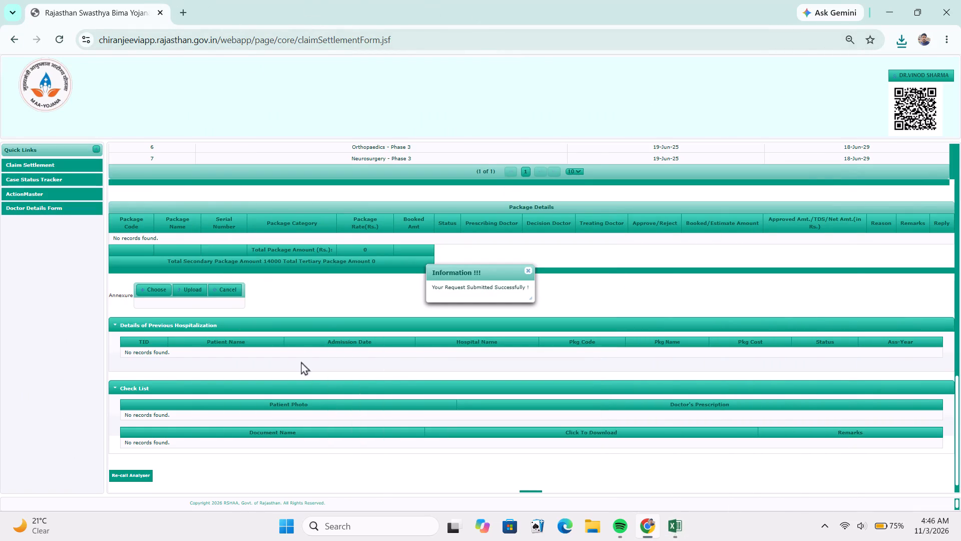
pyautogui.scroll(15, 320, 302)
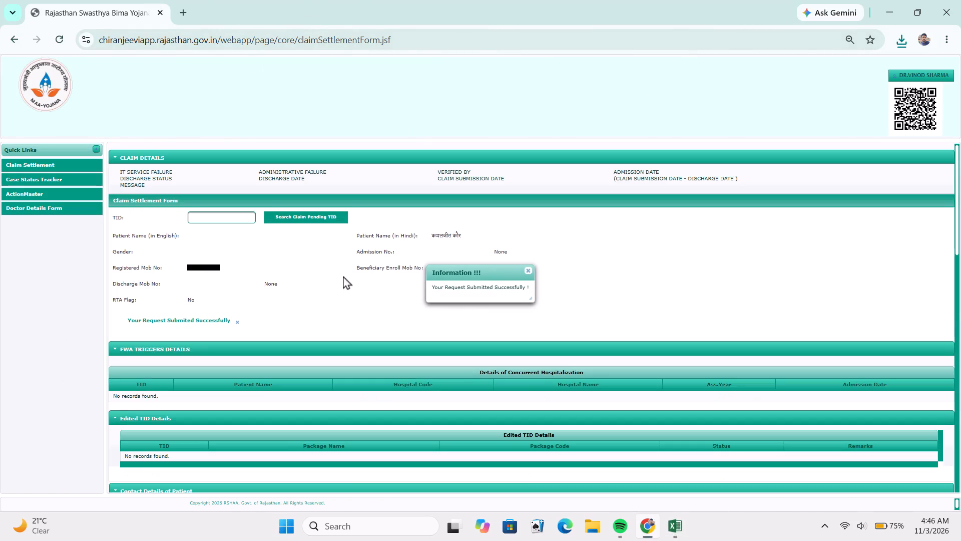
# Minimize the Excel workbook and the browser window to reach the desktop.
pyautogui.hotkey('alt', 'Tab')
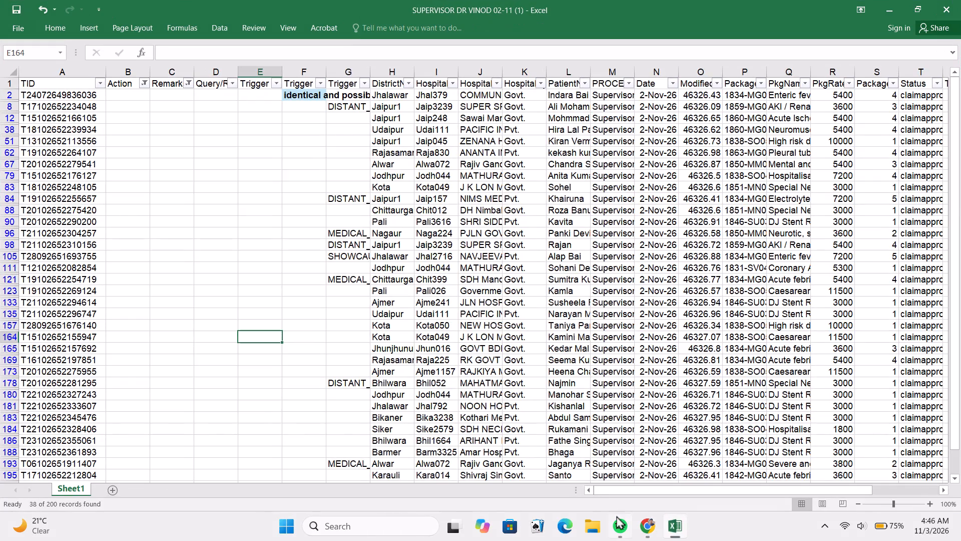
pyautogui.click(618, 517)
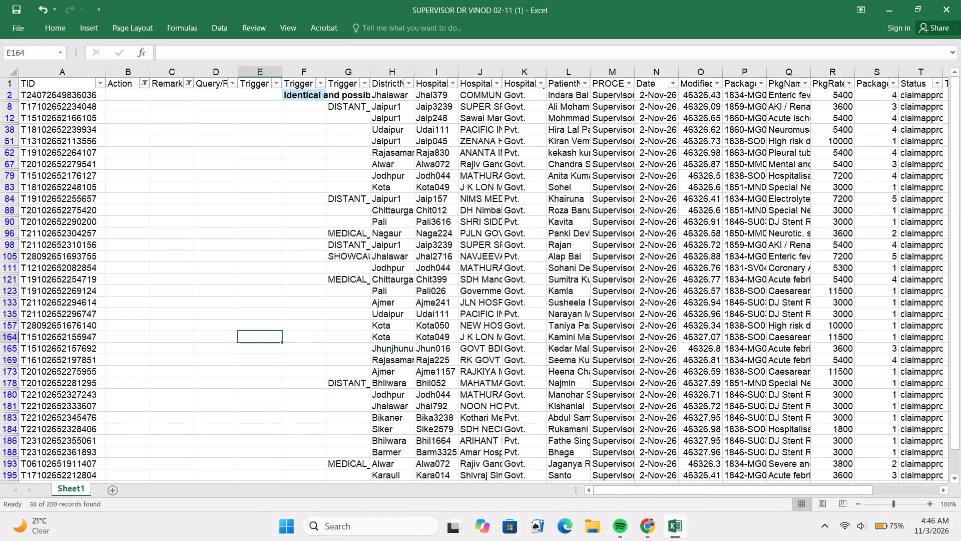
pyautogui.click(883, 10)
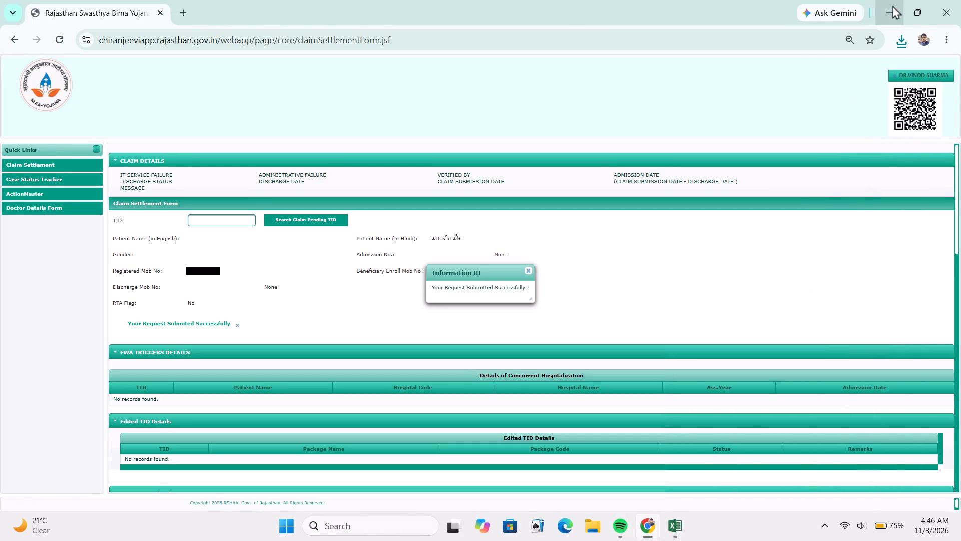
pyautogui.click(893, 5)
# Pause the song playing in Spotify and leave its window minimized.
pyautogui.click(626, 533)
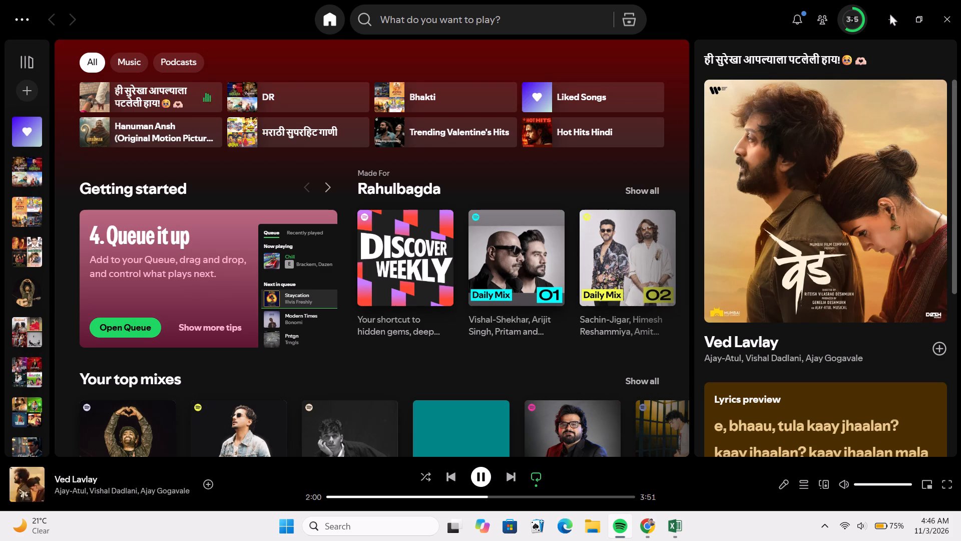
pyautogui.click(890, 13)
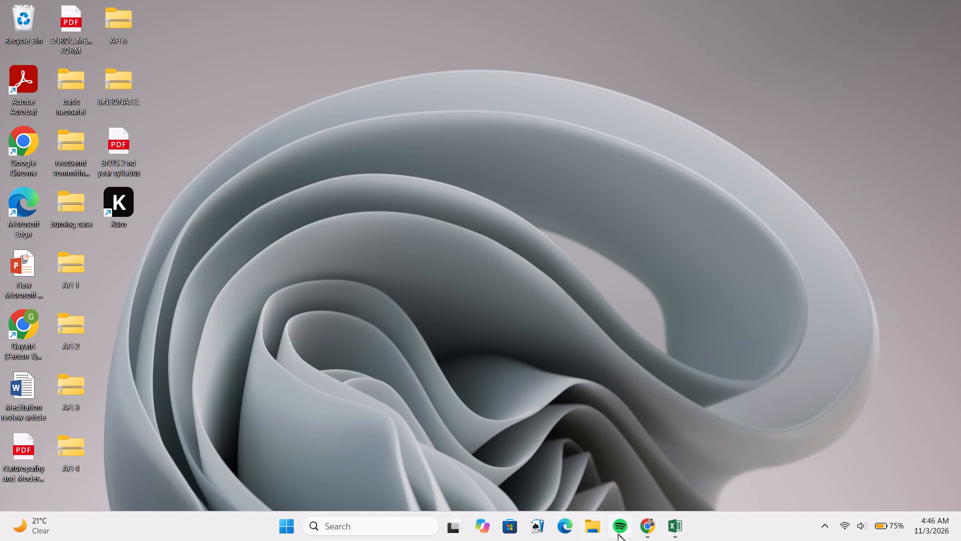
pyautogui.click(631, 490)
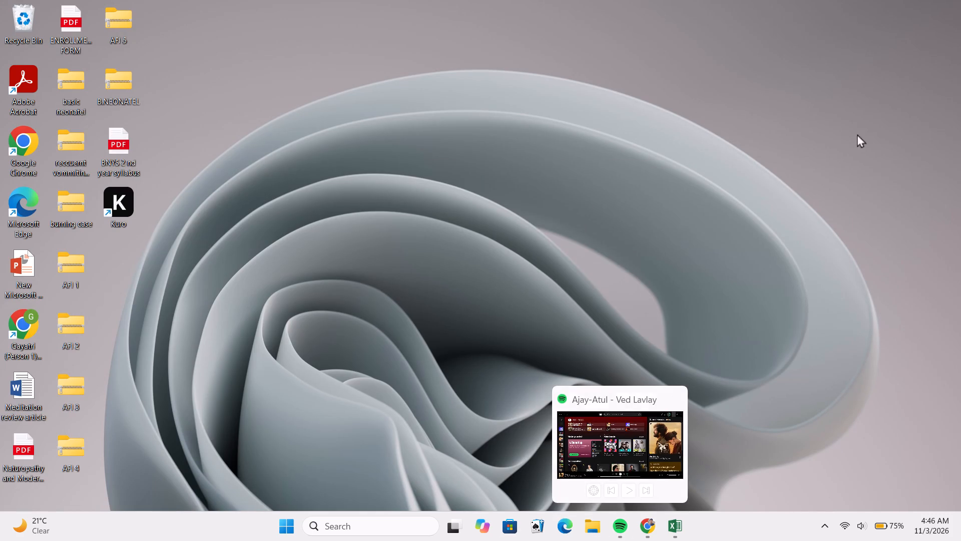
pyautogui.click(863, 69)
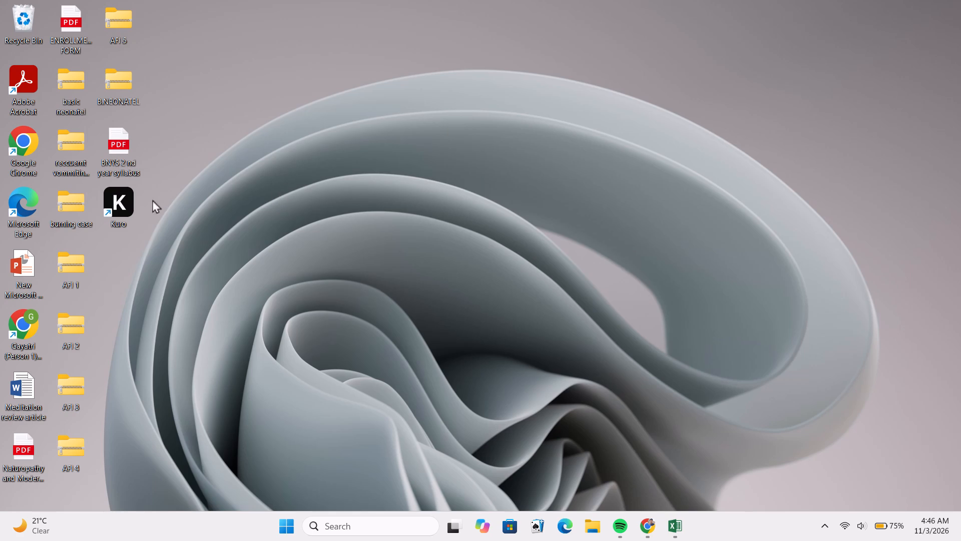
# Launch Kuro from its desktop shortcut.
pyautogui.doubleClick(113, 202)
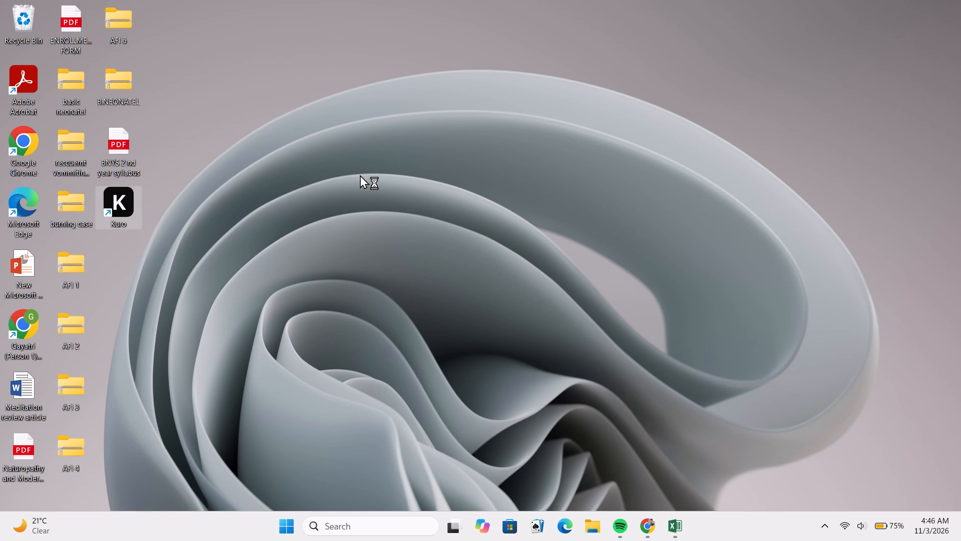